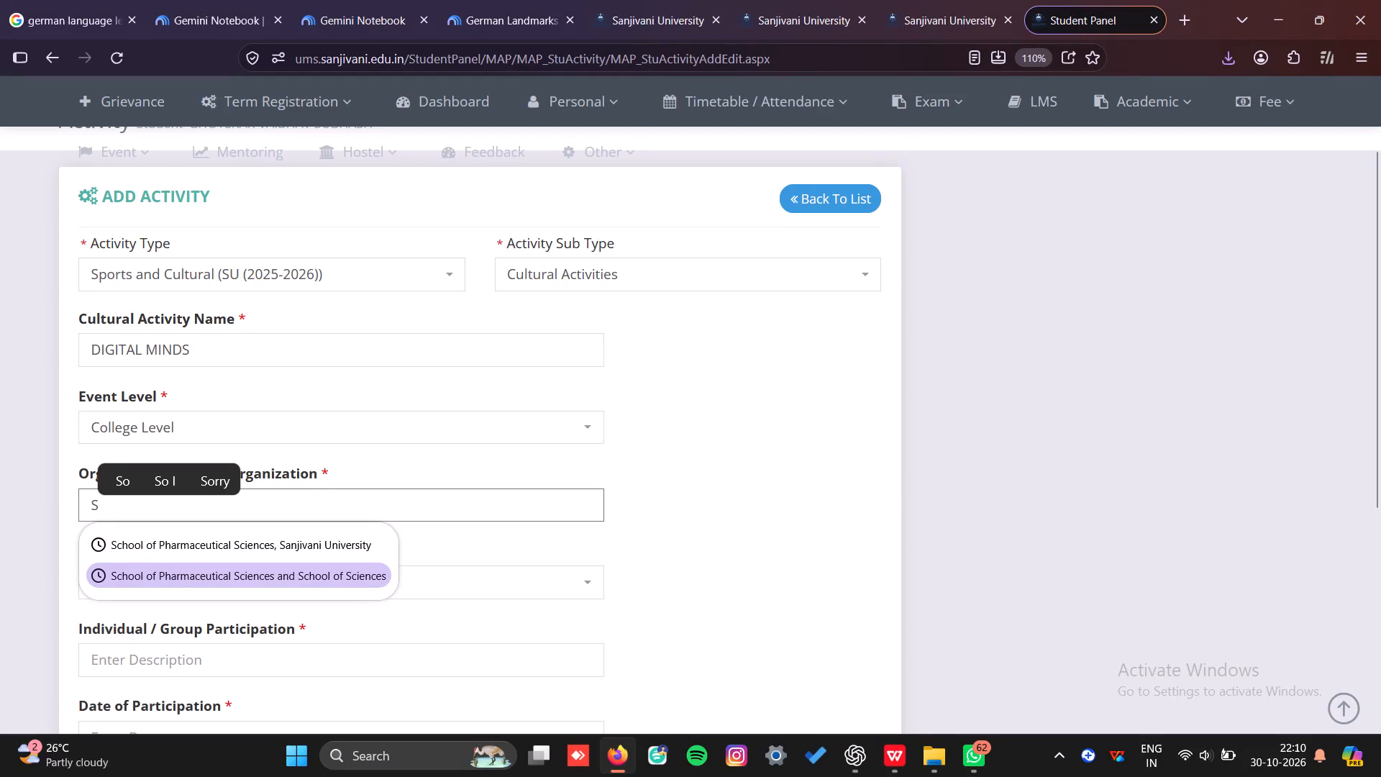
Enter School of Pharmaceutical Sciences, Sanjivani University as the organizing institute and set the type of cultural activity to Fine Arts.
left_click(166, 539)
scroll(166, 539, "down", 2)
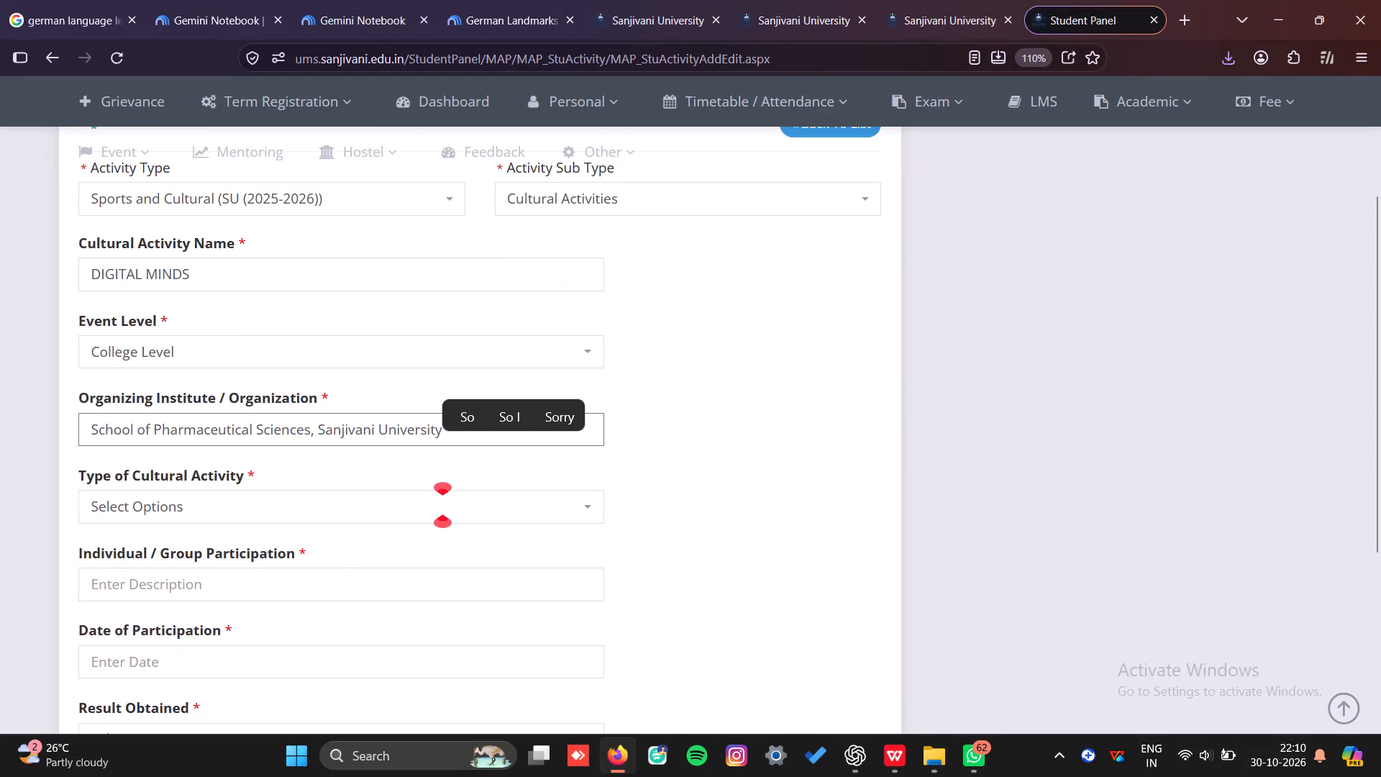
left_click(167, 503)
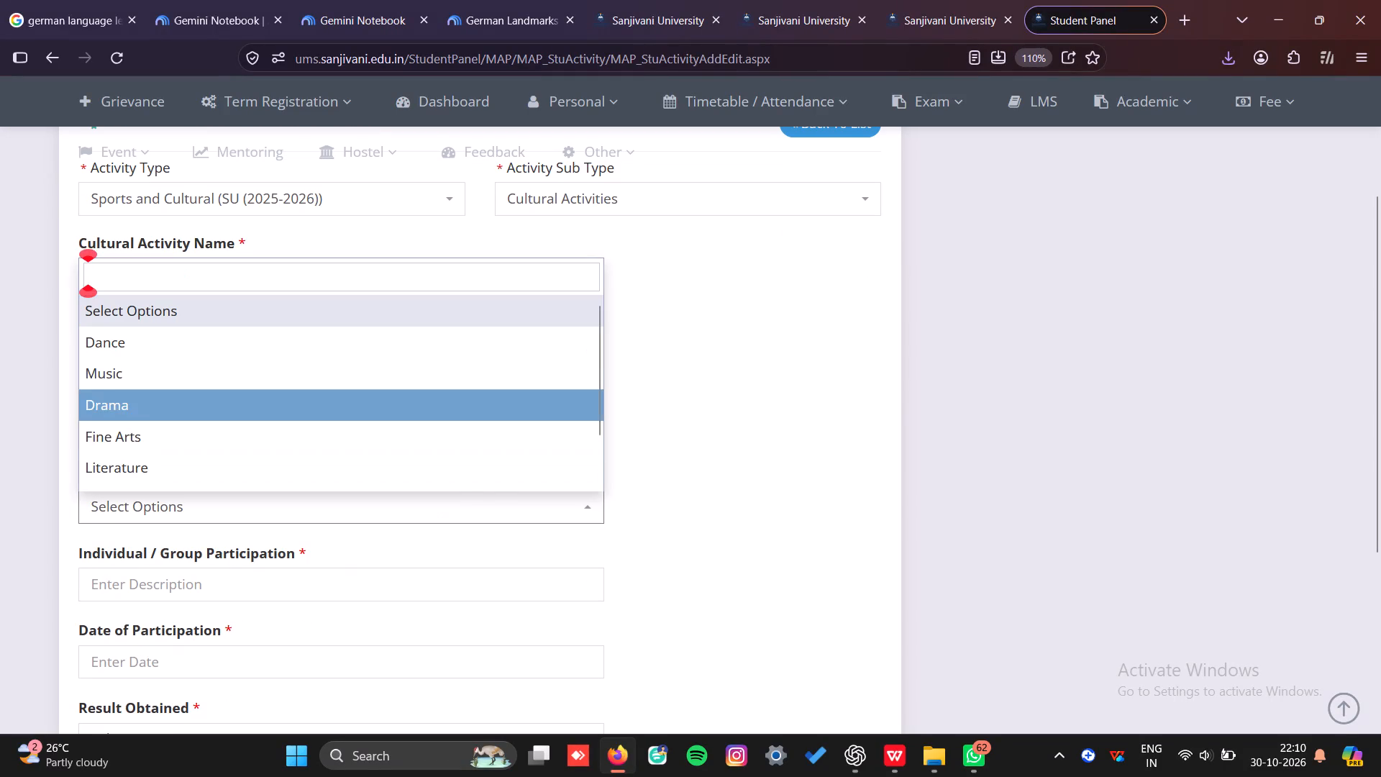
left_click(152, 434)
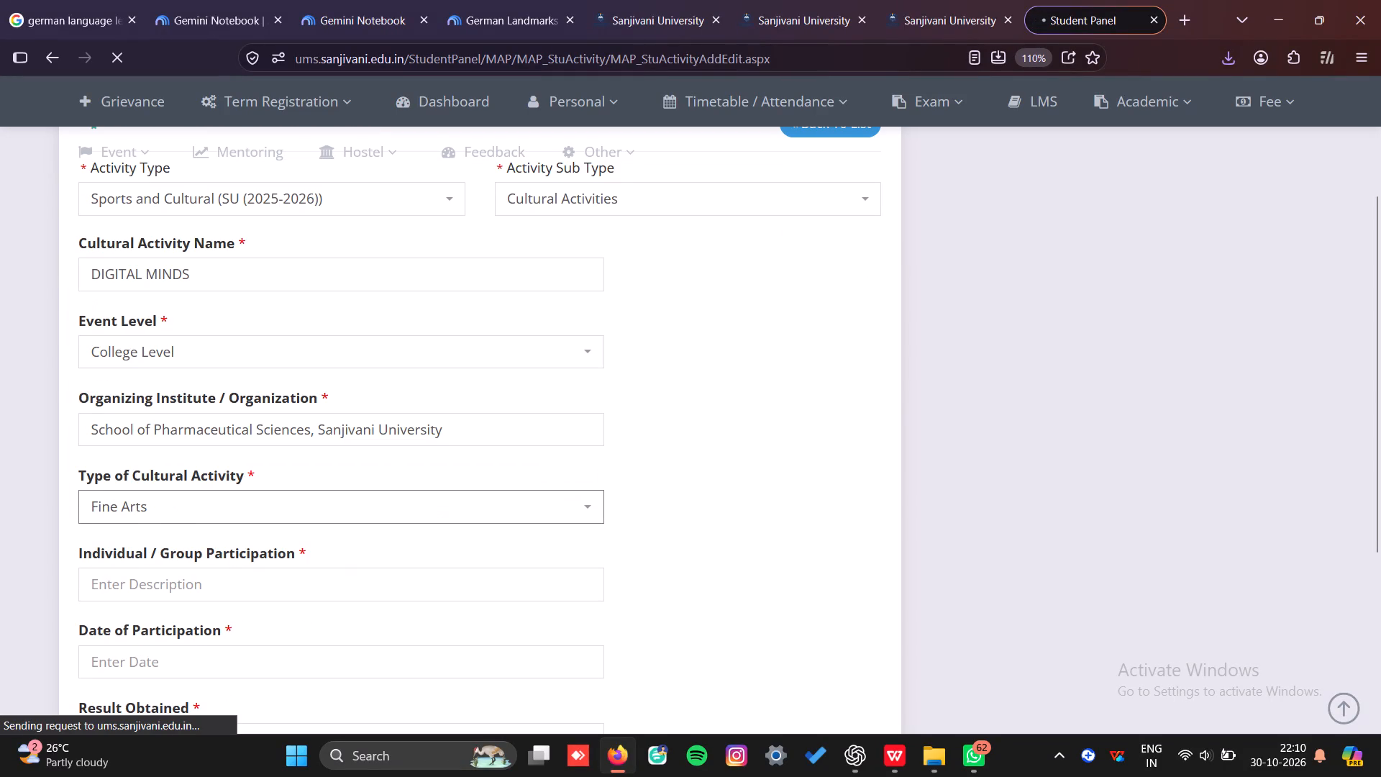
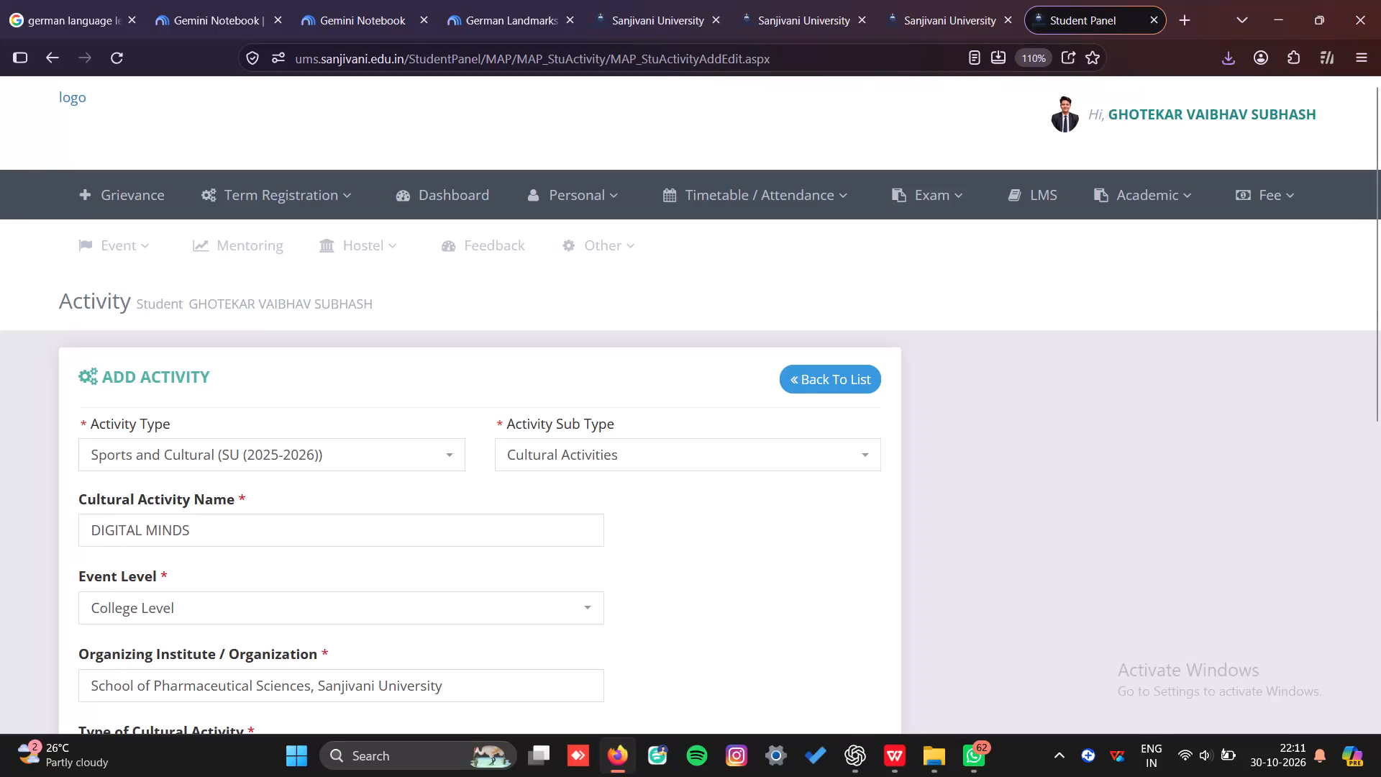
Enter Individual as the individual/group participation for the cultural activity.
scroll(227, 584, "down", 8)
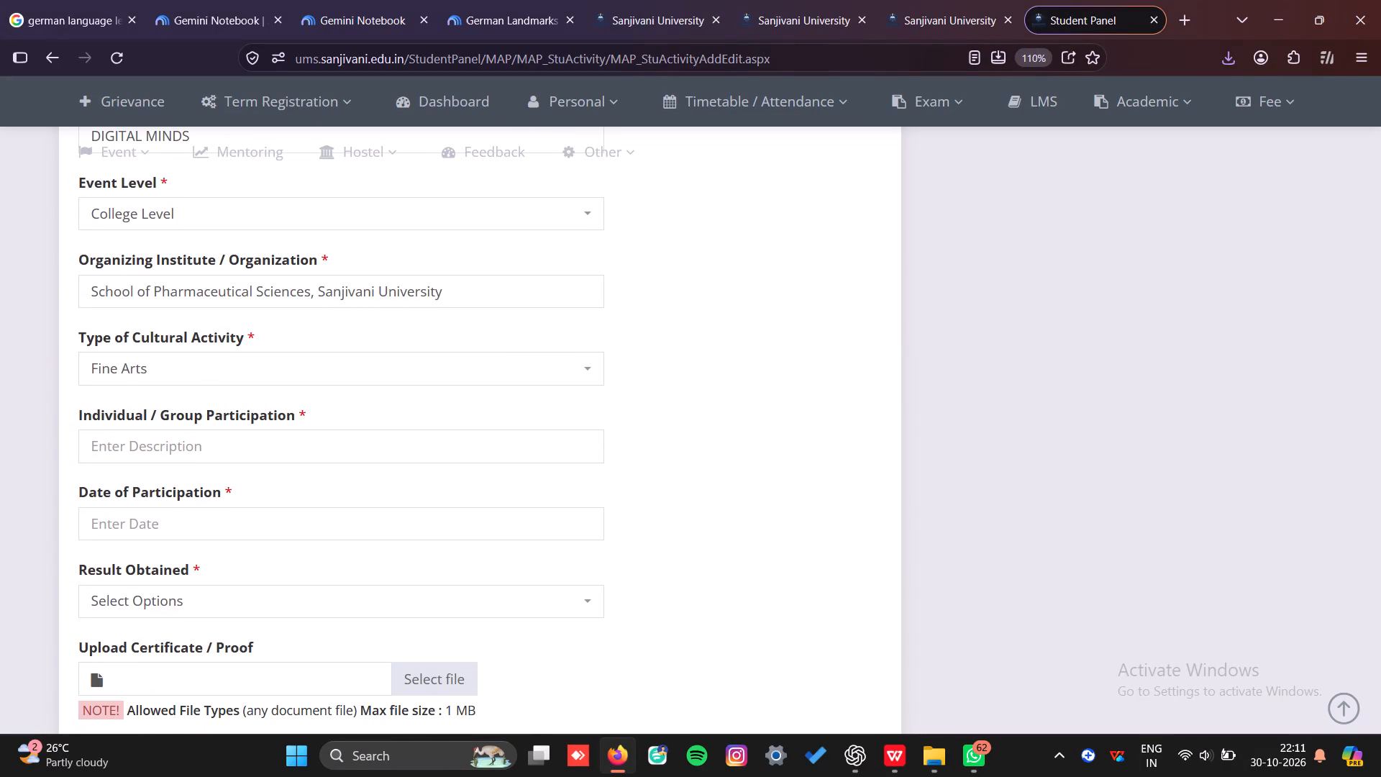
scroll(227, 584, "up", 5)
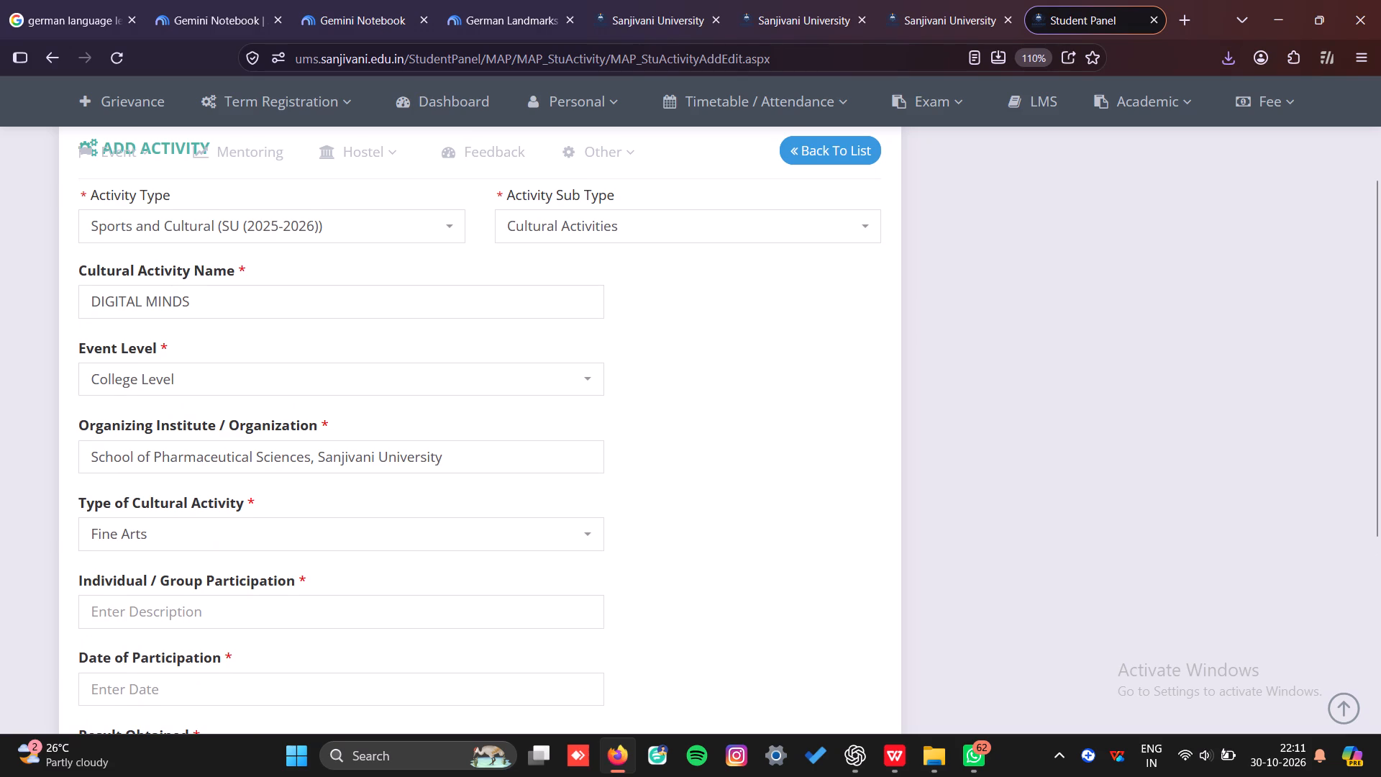
scroll(257, 538, "down", 2)
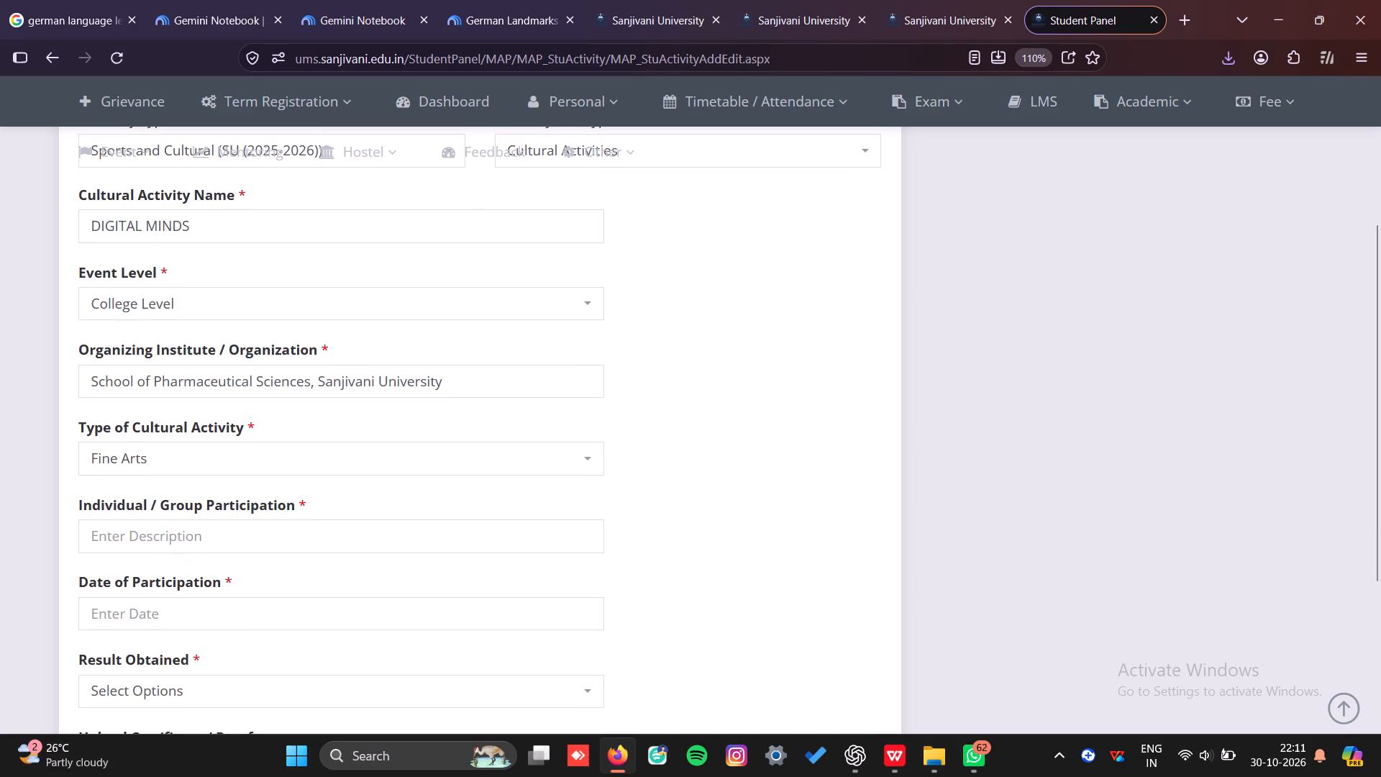
left_click(257, 544)
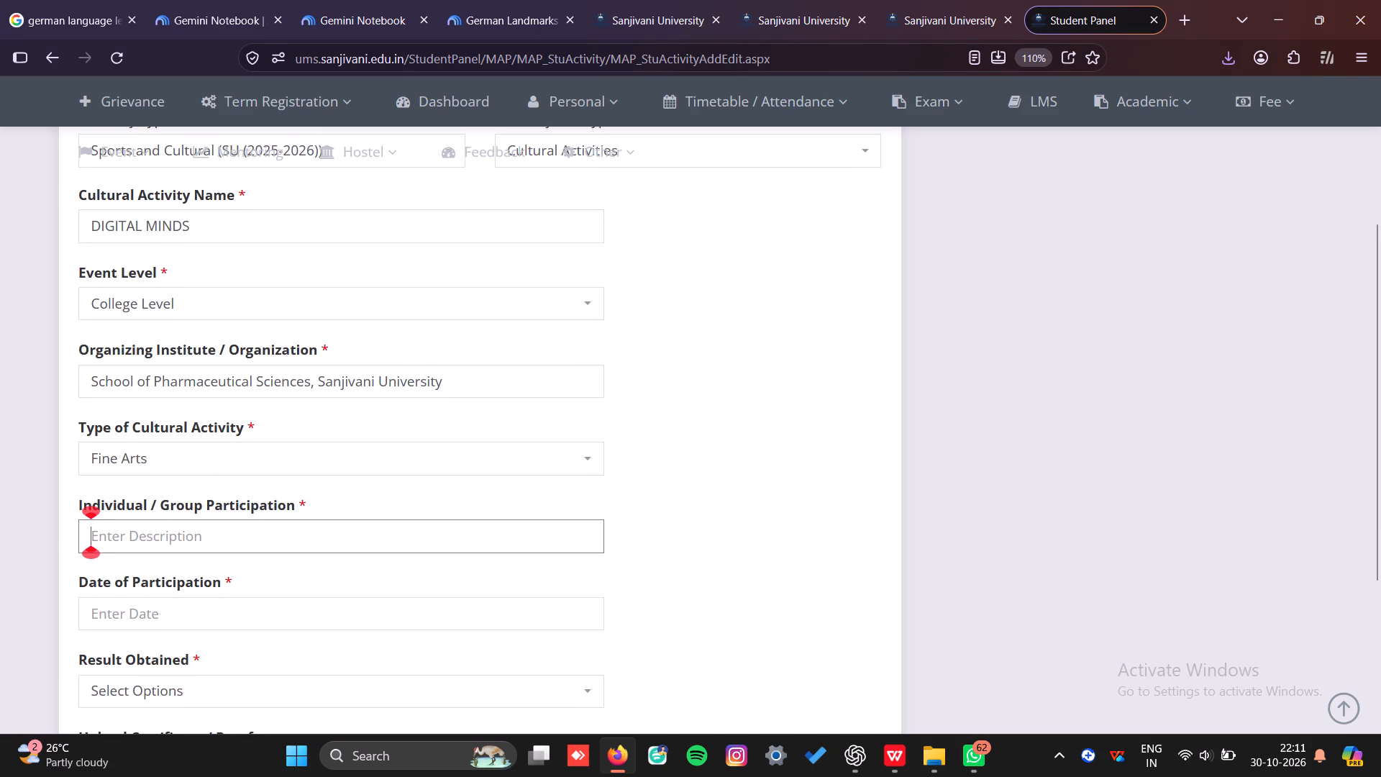
key("i")
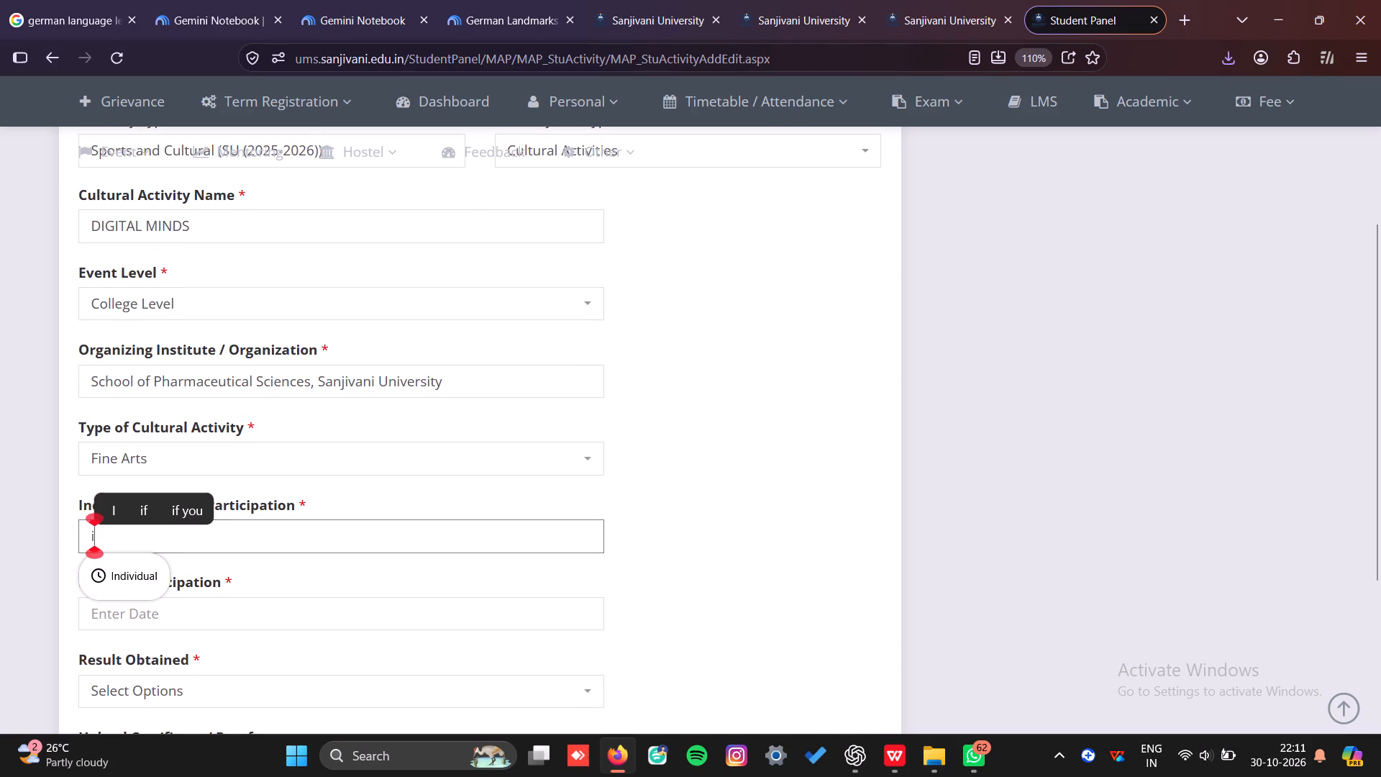
left_click(127, 580)
Set the date of participation to 23-09-2025.
left_click(142, 625)
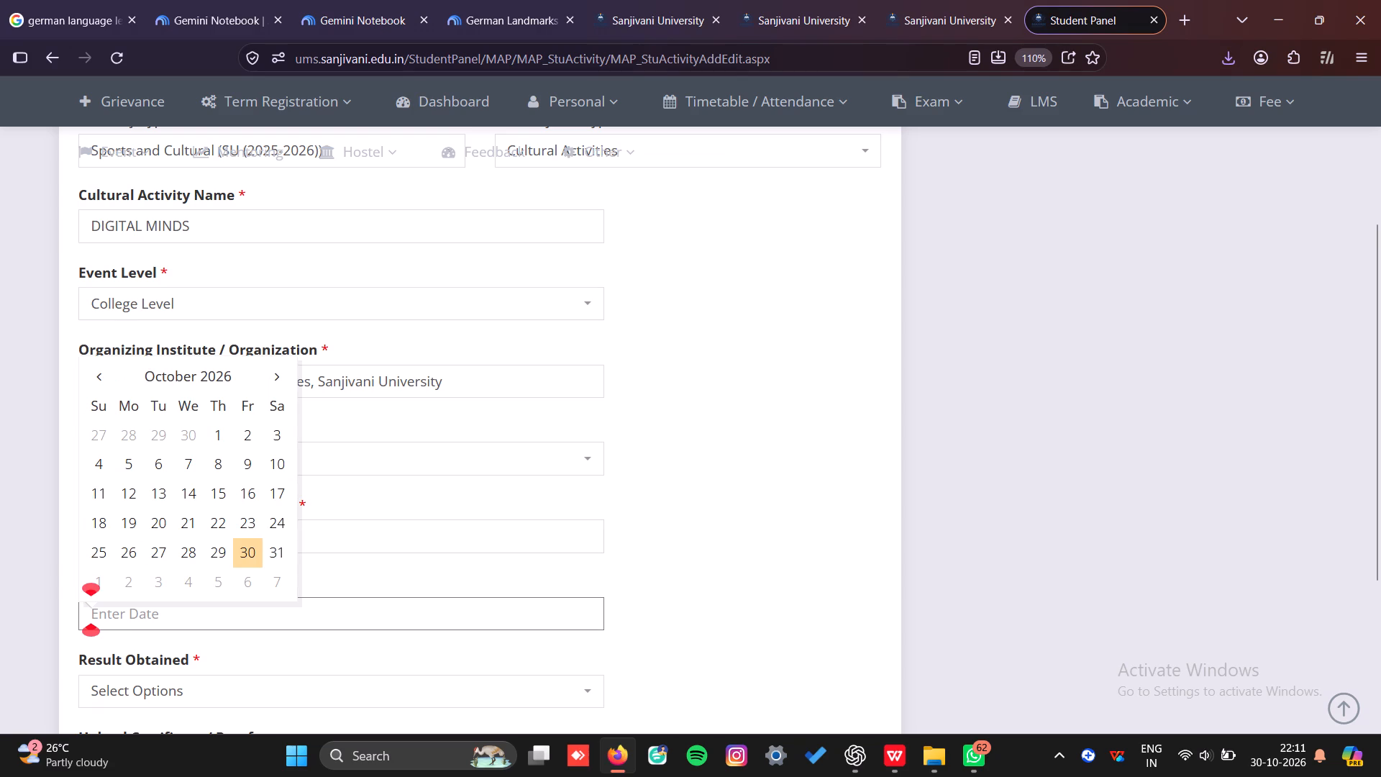
left_click(228, 378)
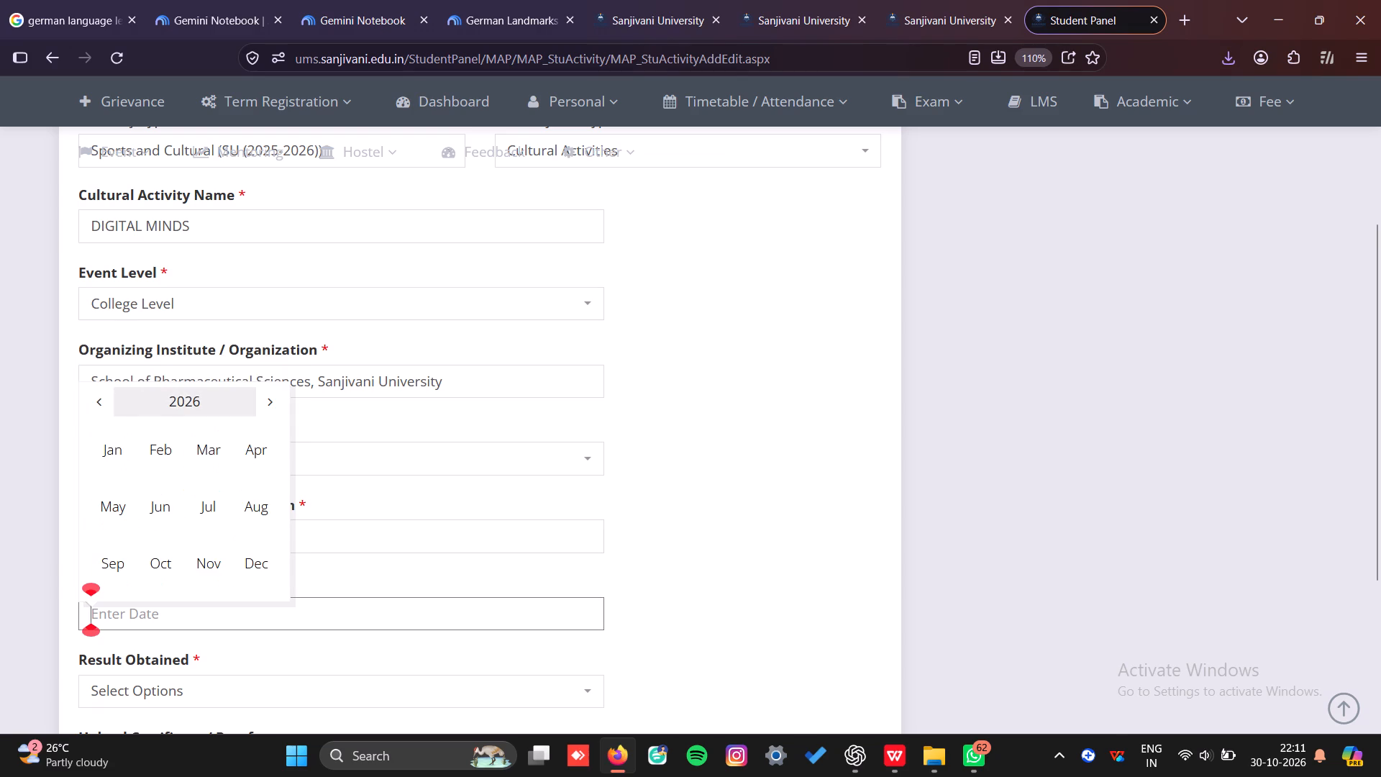
left_click(213, 400)
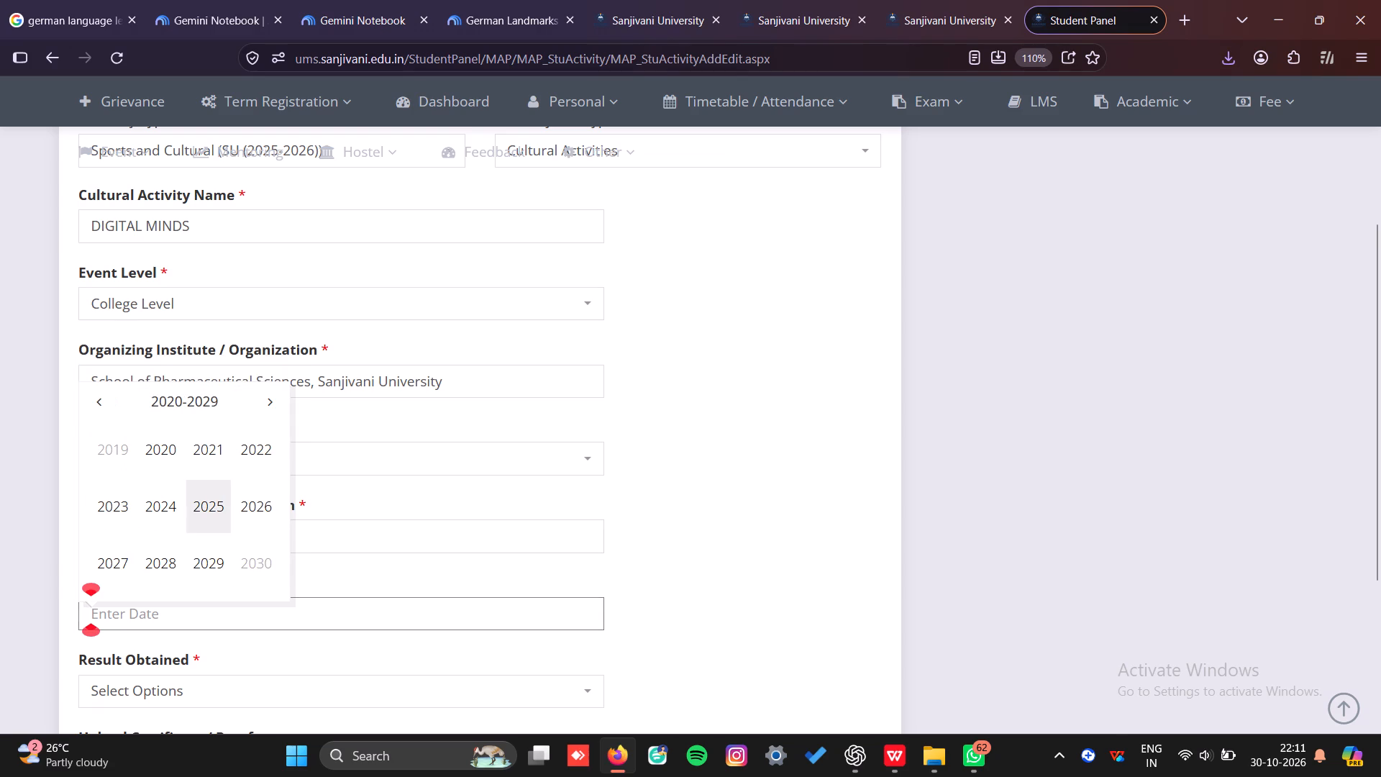
left_click(206, 514)
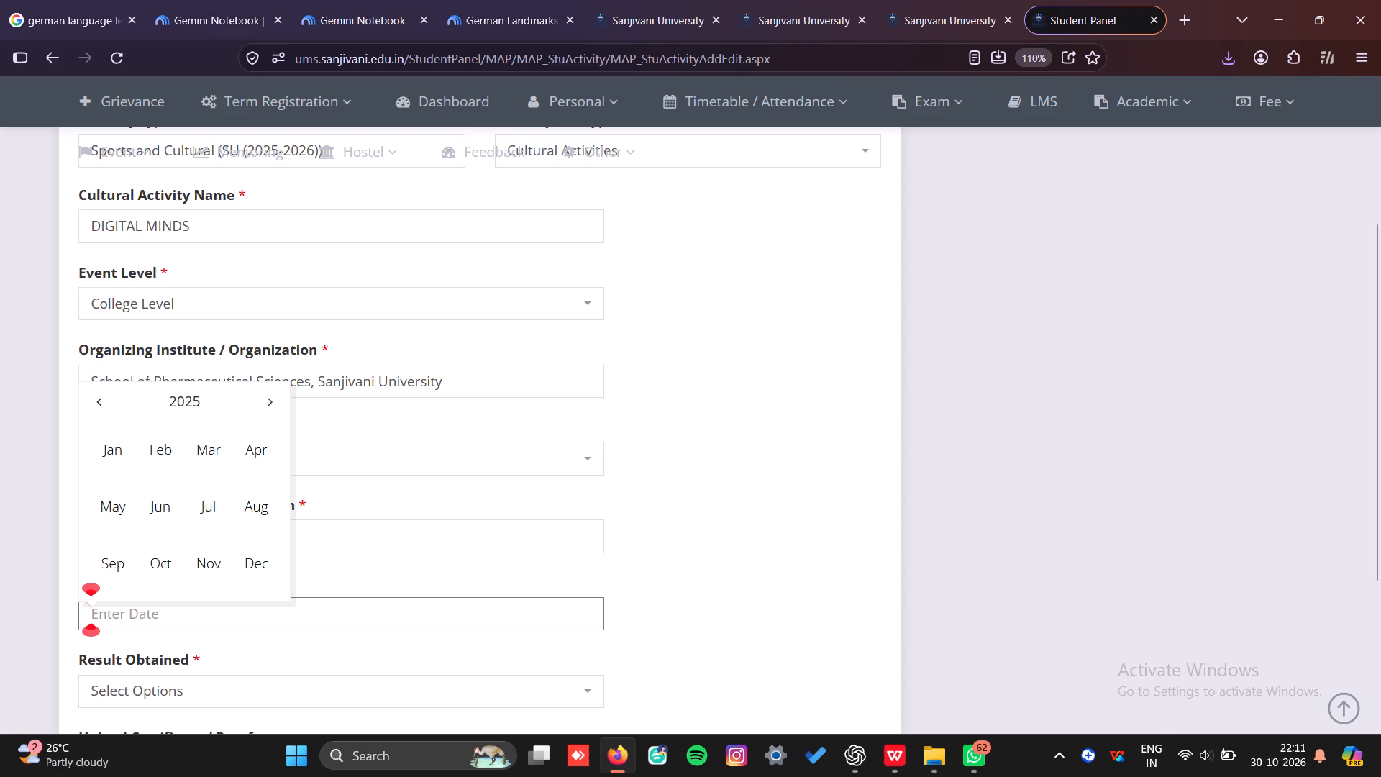
left_click(106, 564)
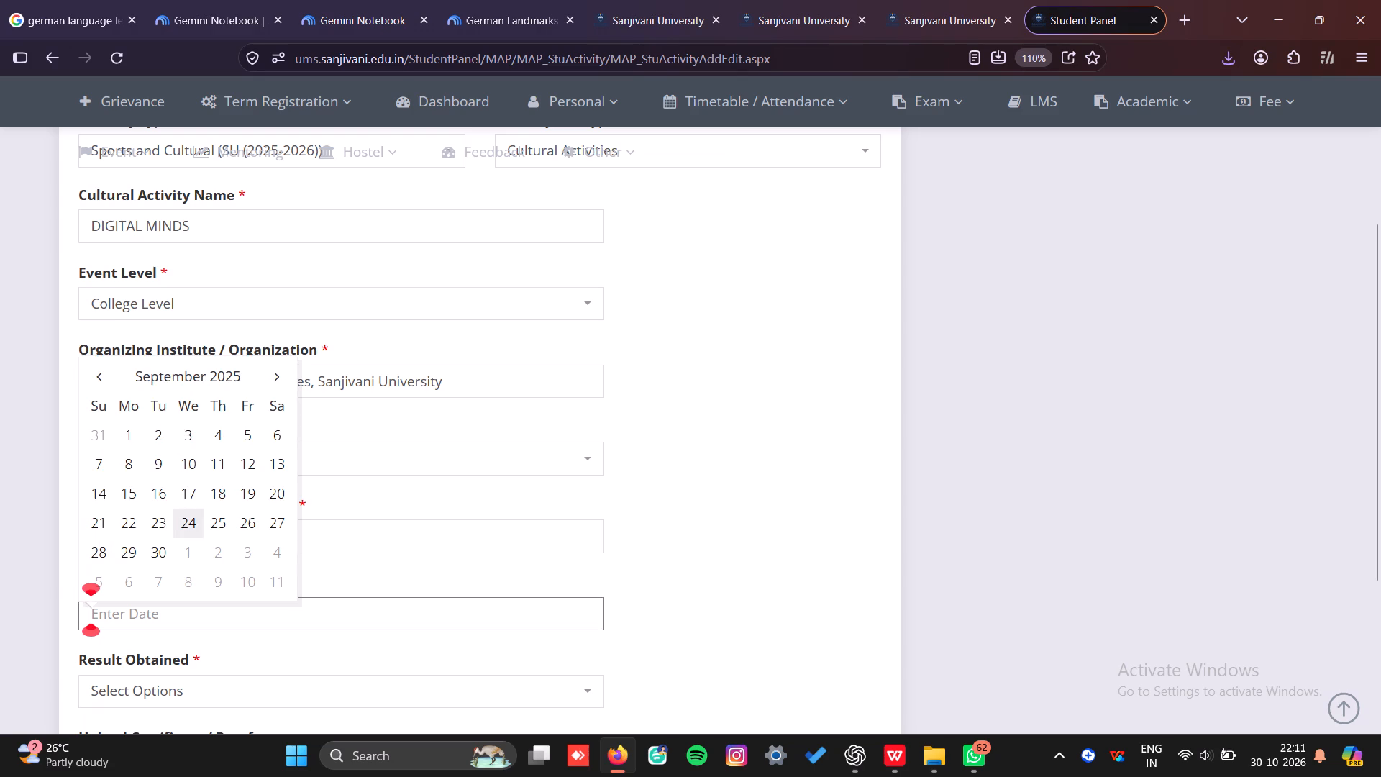
left_click(165, 519)
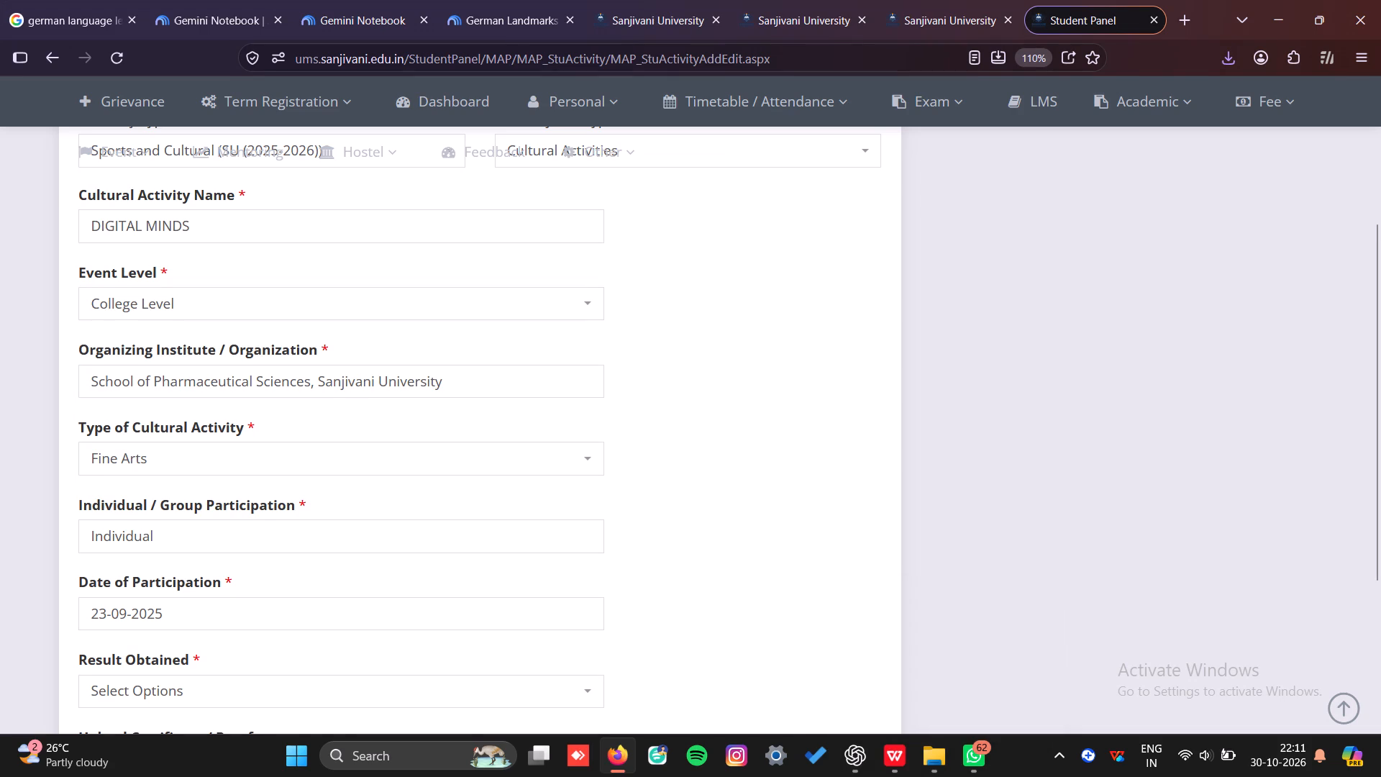
Set the result obtained for the activity to Participation.
scroll(395, 375, "down", 5)
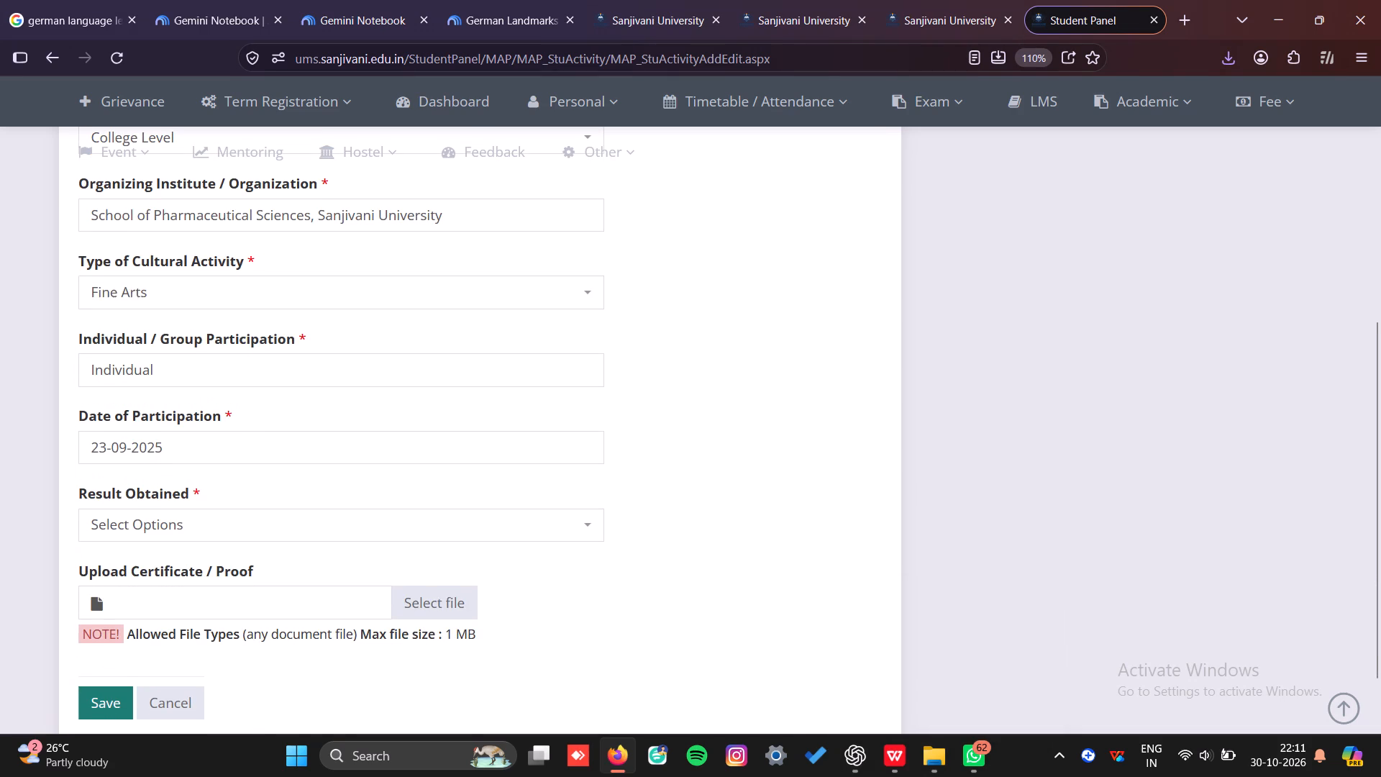
left_click(334, 517)
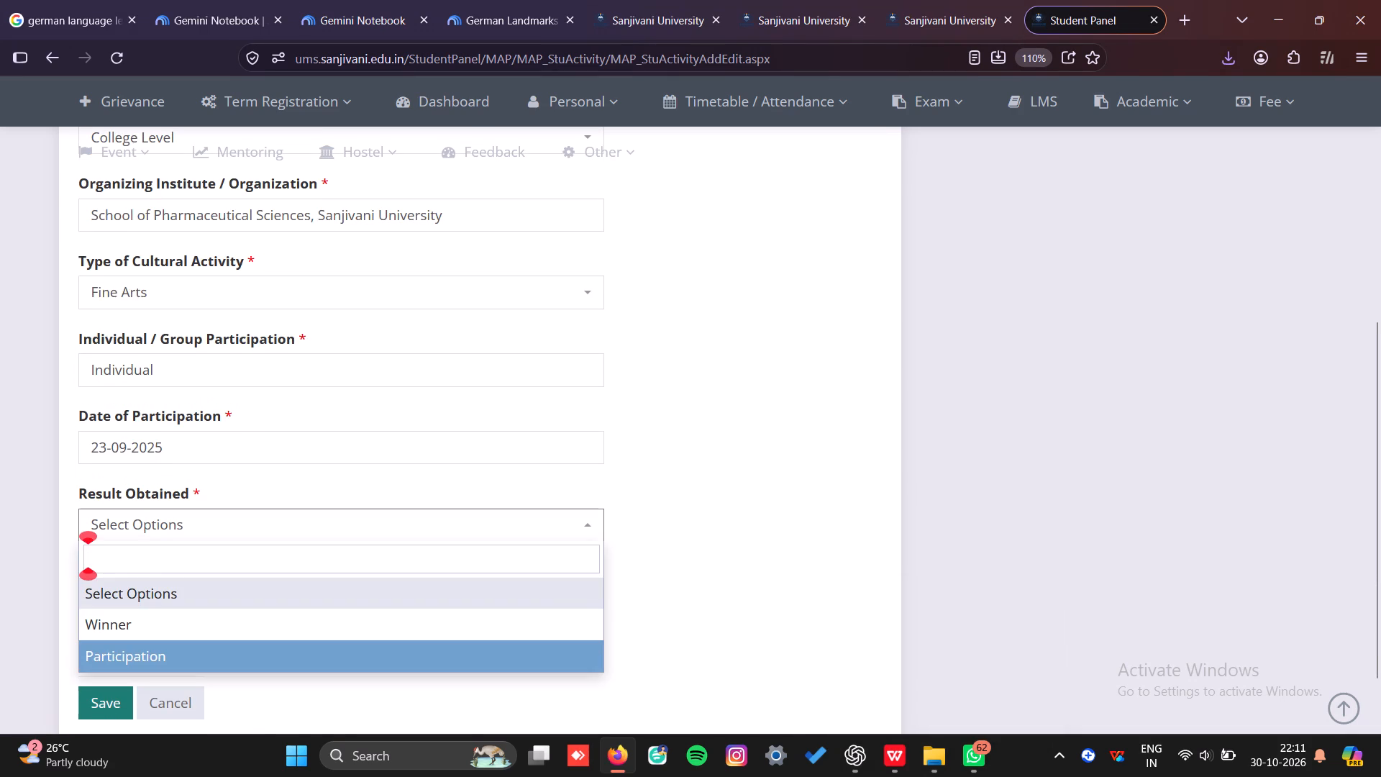
left_click(323, 653)
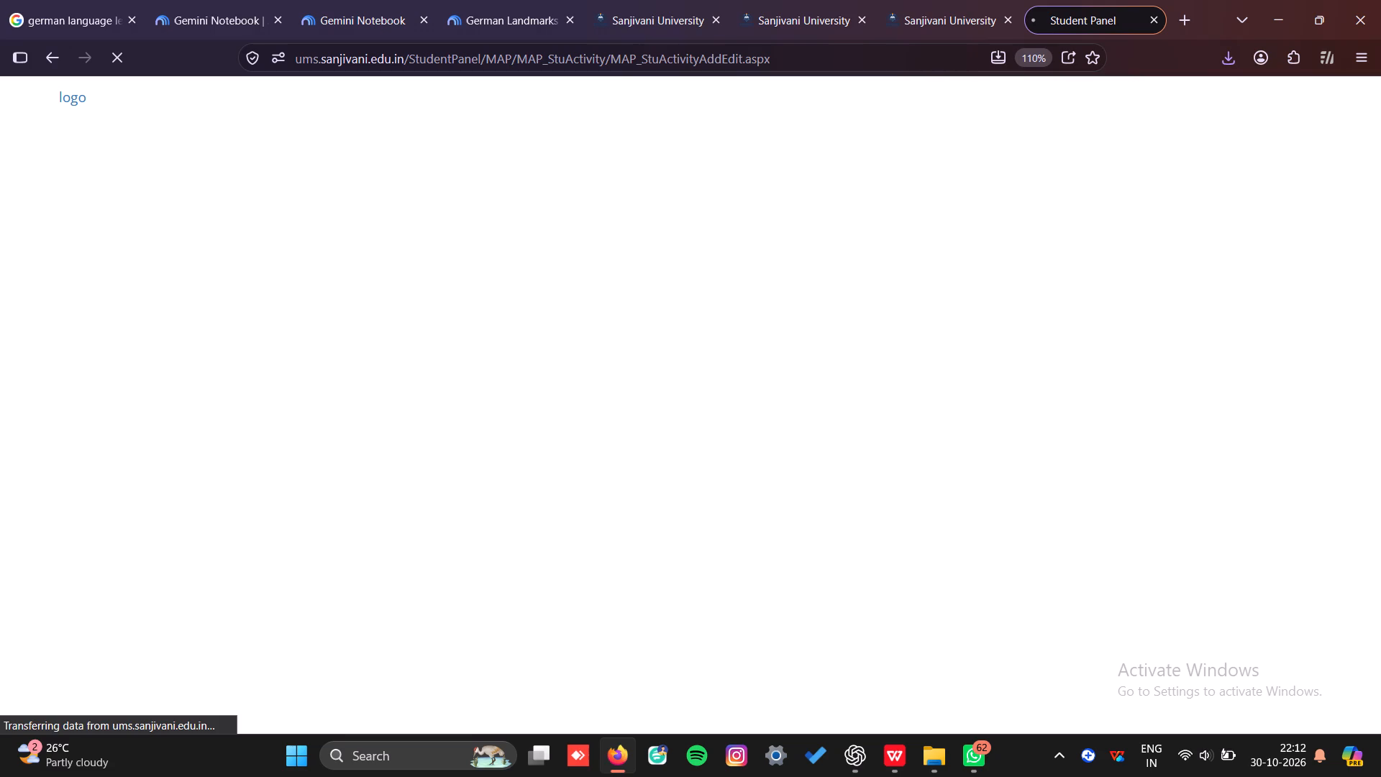
Attach 07_World_Alzheimers_Day from the Downloads folder as the certificate proof and save the activity.
scroll(393, 585, "down", 3)
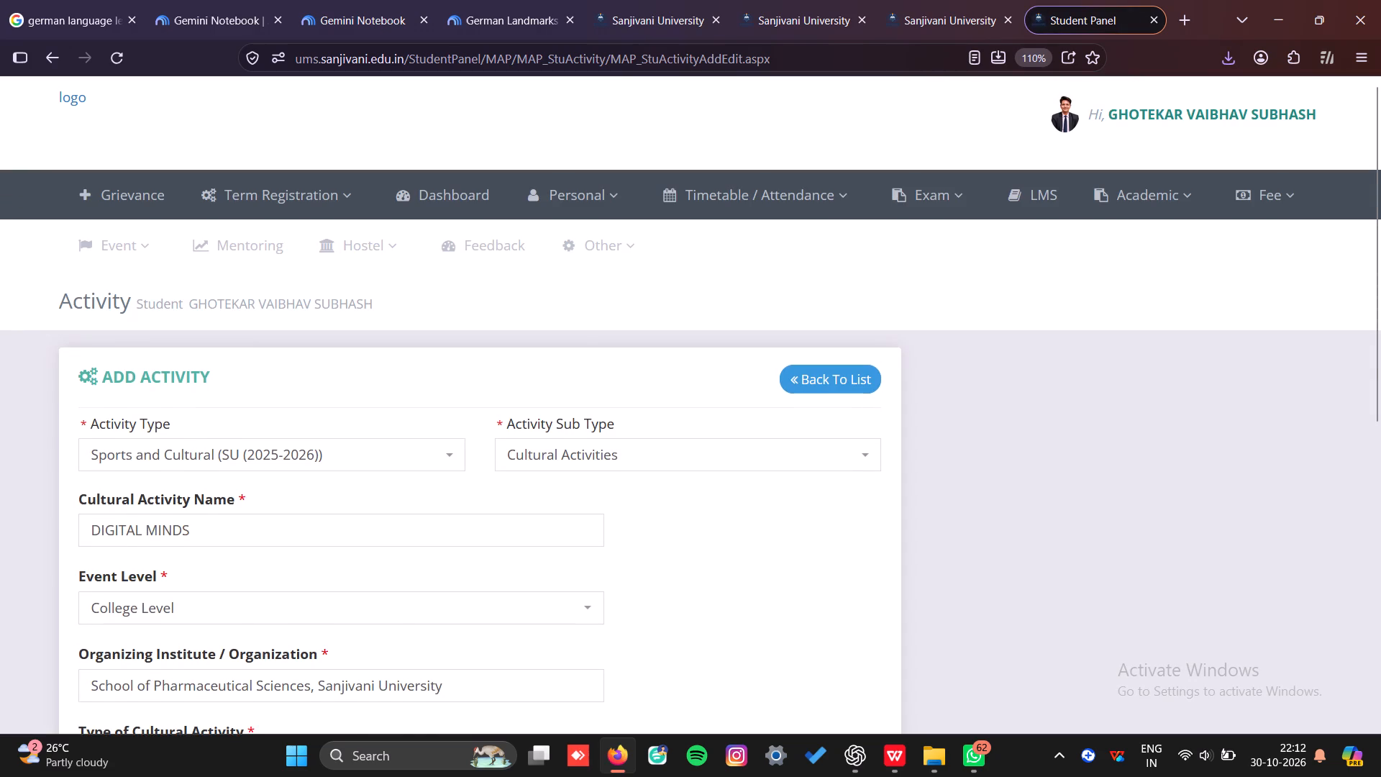
scroll(393, 585, "down", 20)
scroll(393, 585, "down", 8)
left_click(417, 537)
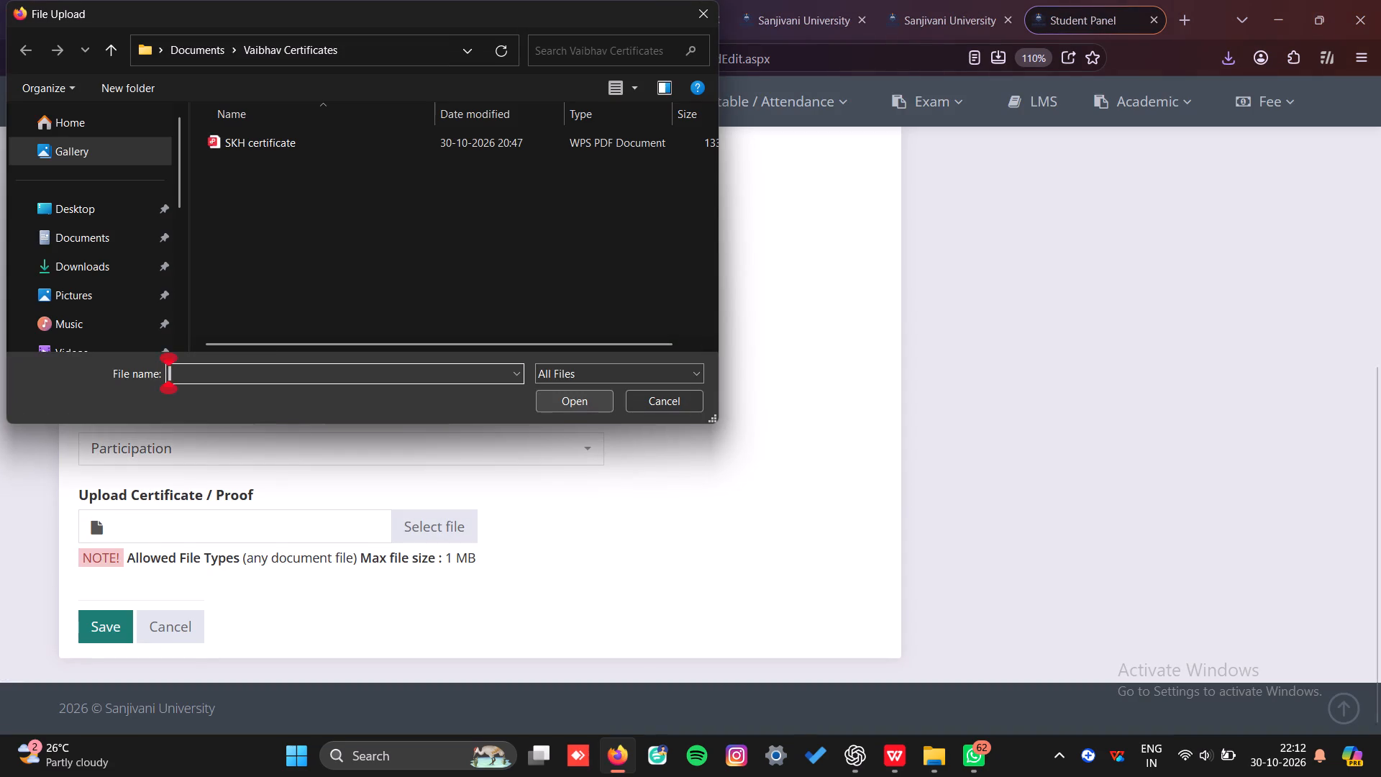
left_click(78, 254)
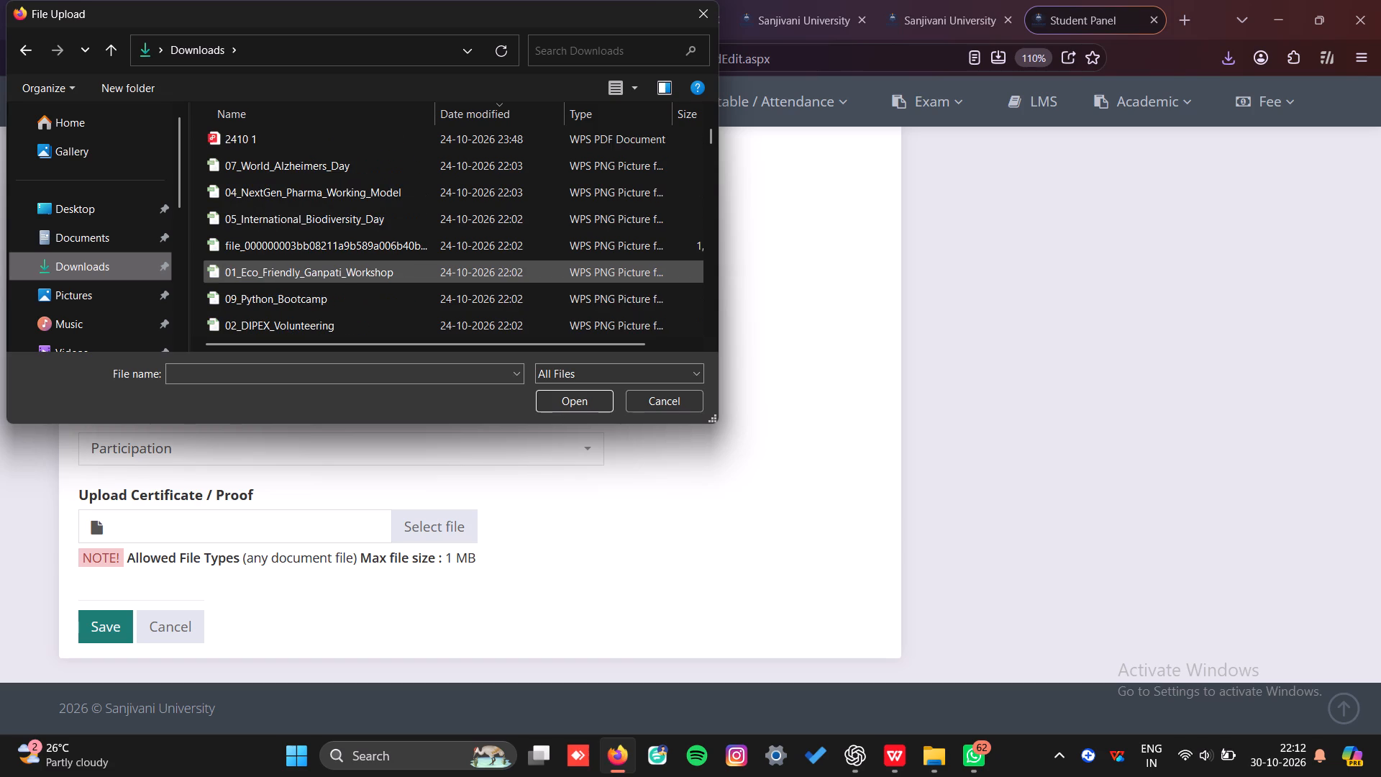
double_click(329, 157)
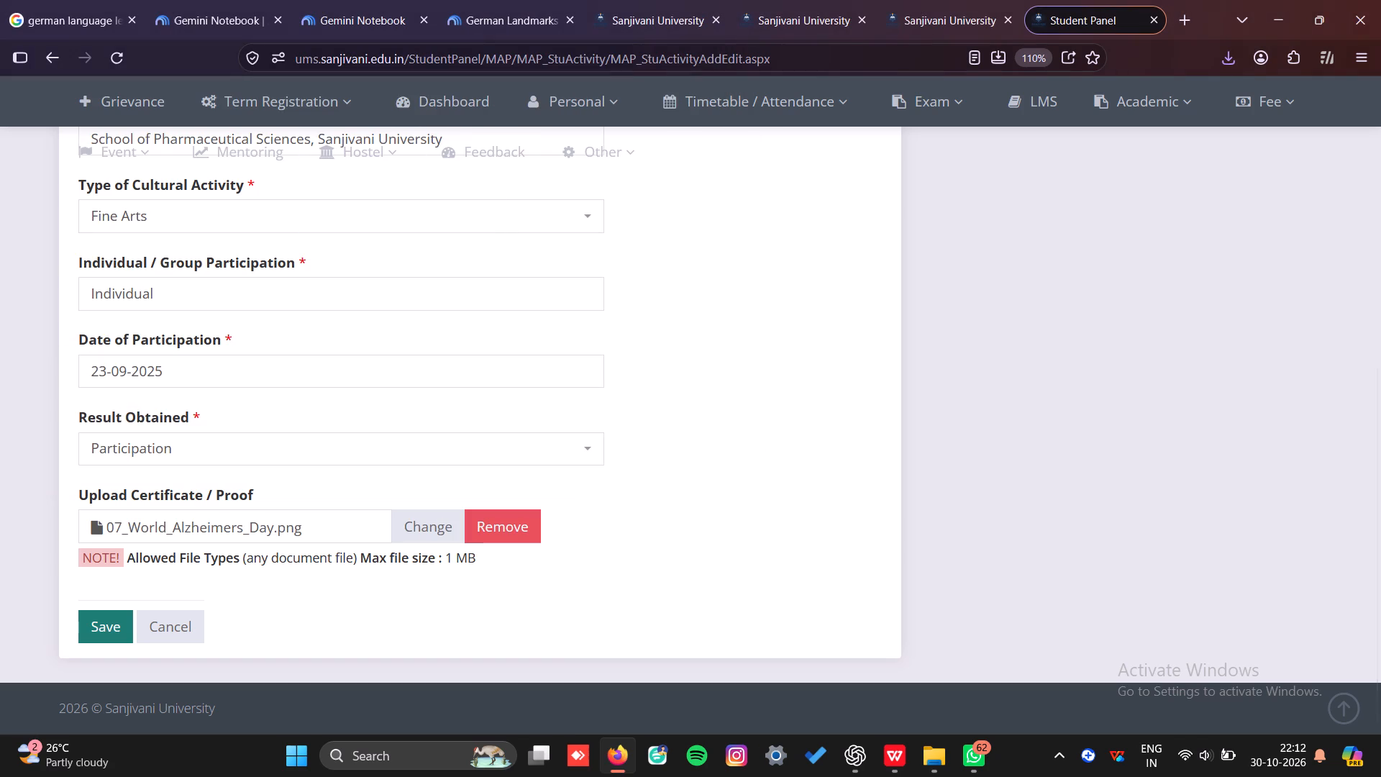
left_click(106, 633)
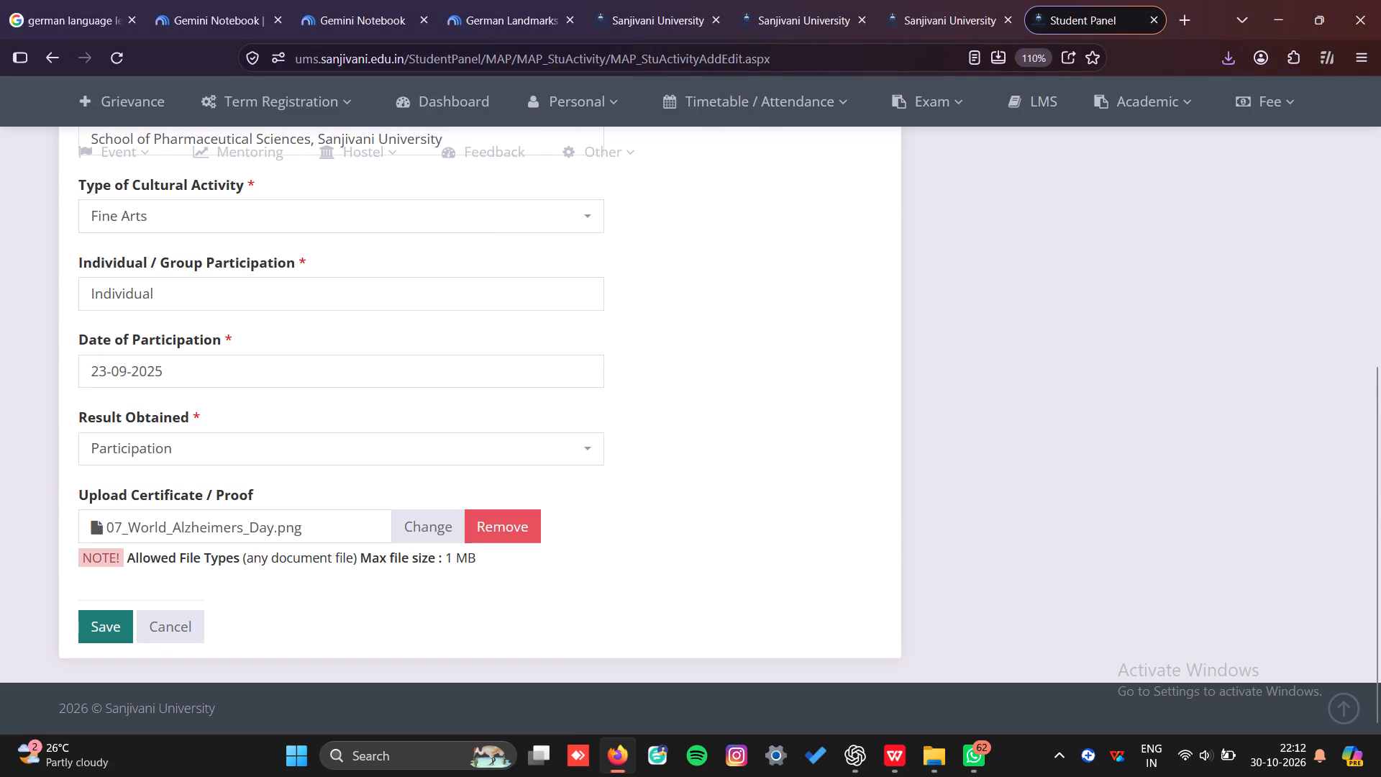
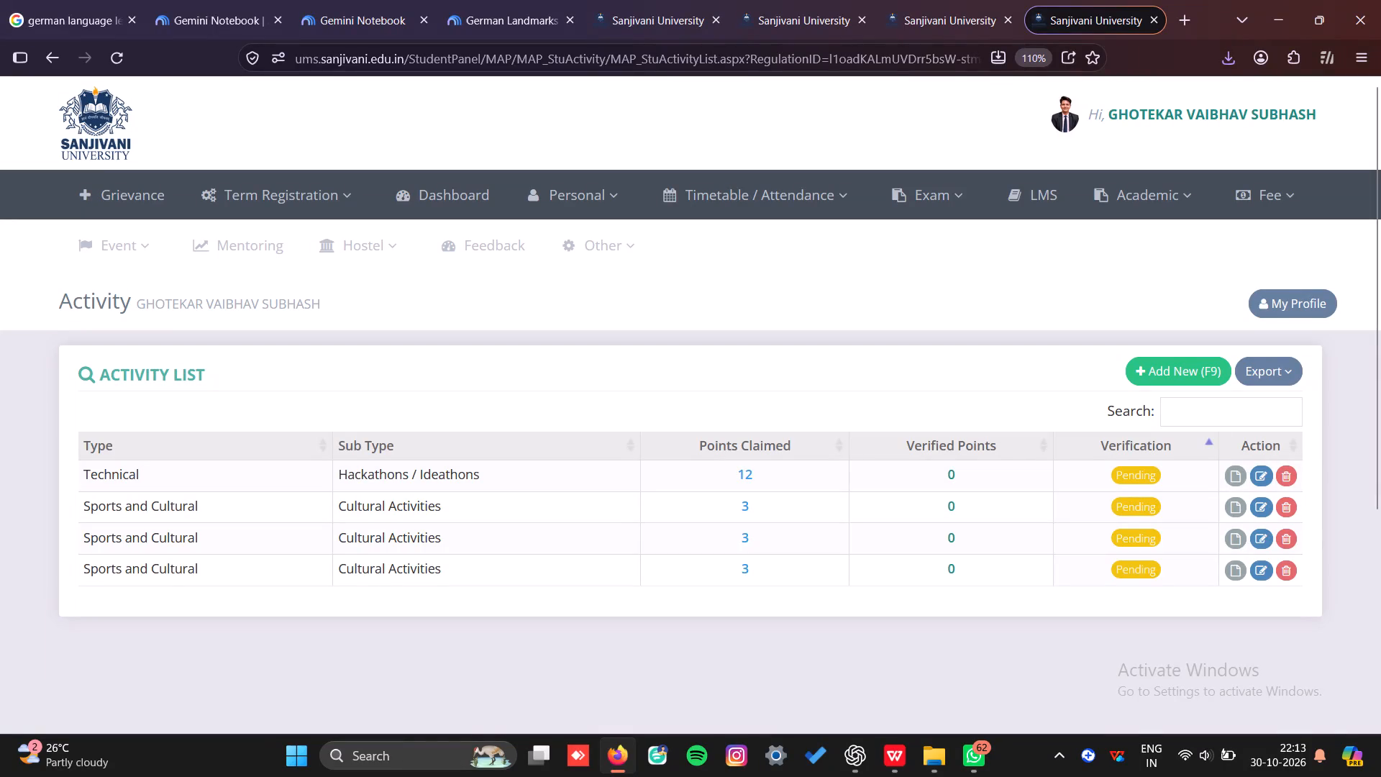
Start a new activity entry from the activity list.
left_click(1156, 365)
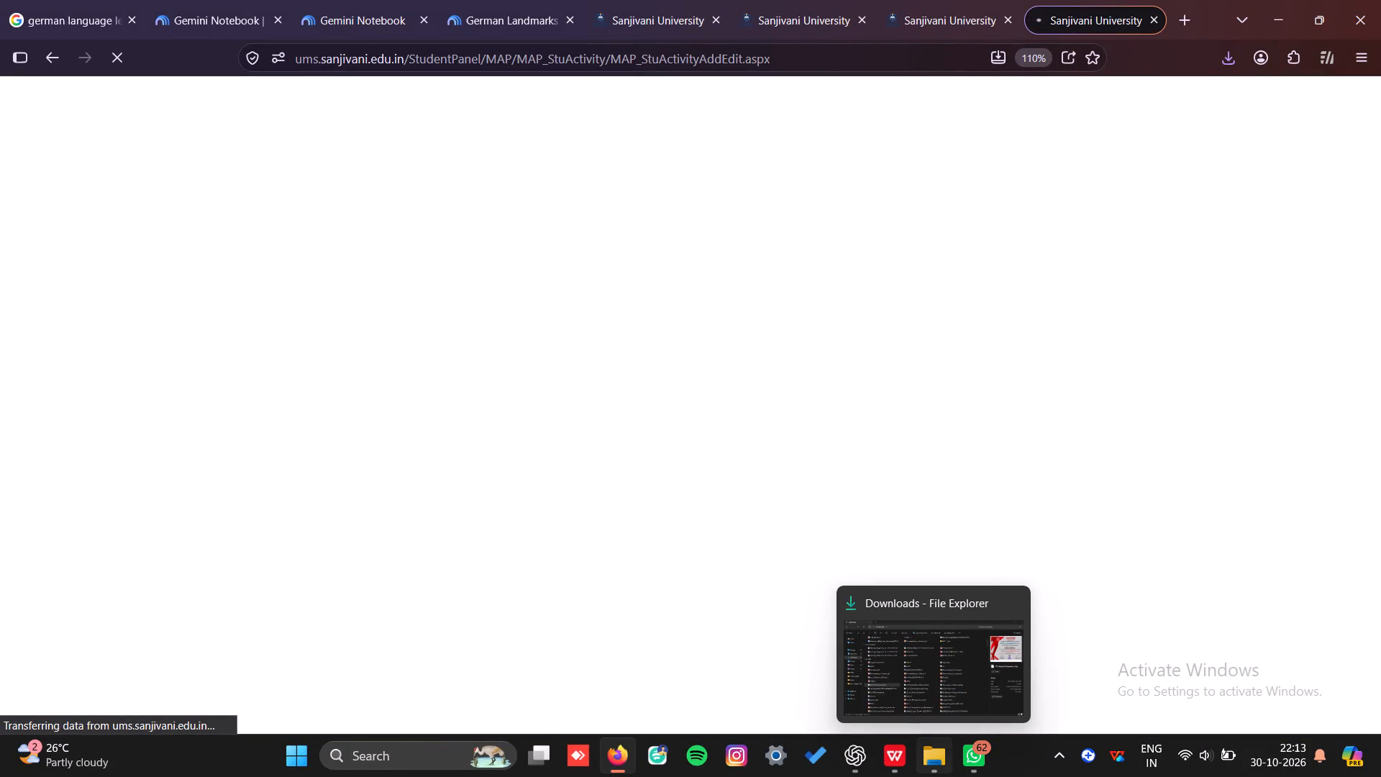
Switch to File Explorer and preview the 04_NextGen_Pharma_Working_Model, 05_International_Biodiversity_Day and 09_Python_Bootcamp certificates in Downloads.
left_click(924, 735)
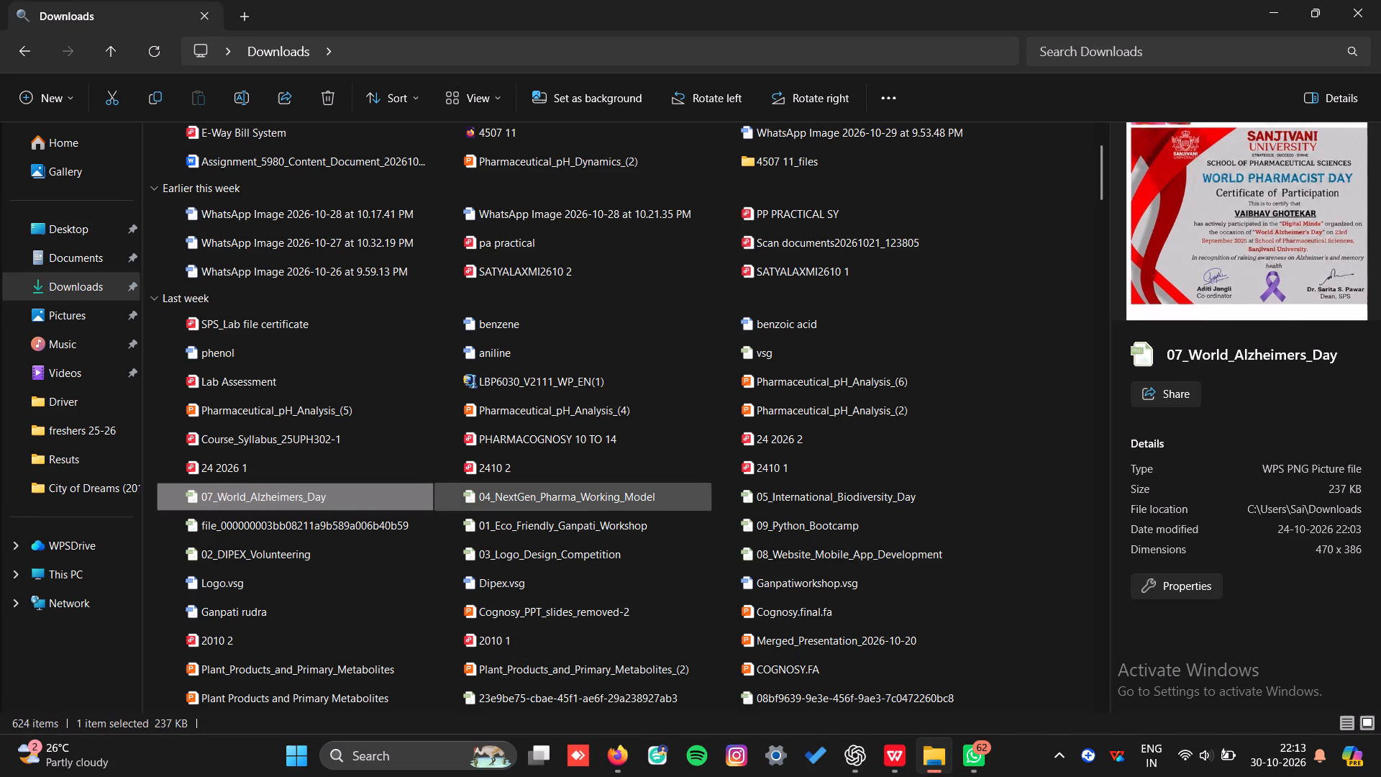
left_click(564, 495)
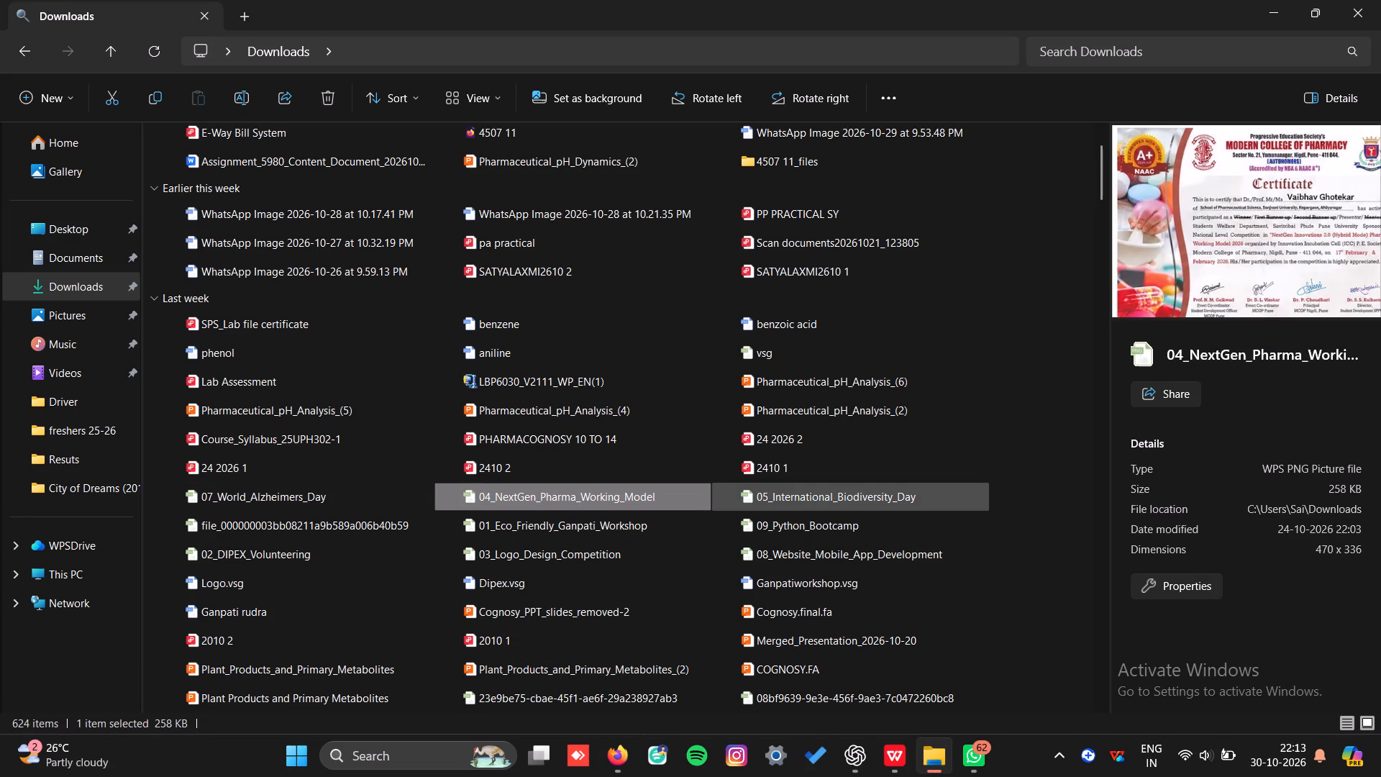
left_click(866, 499)
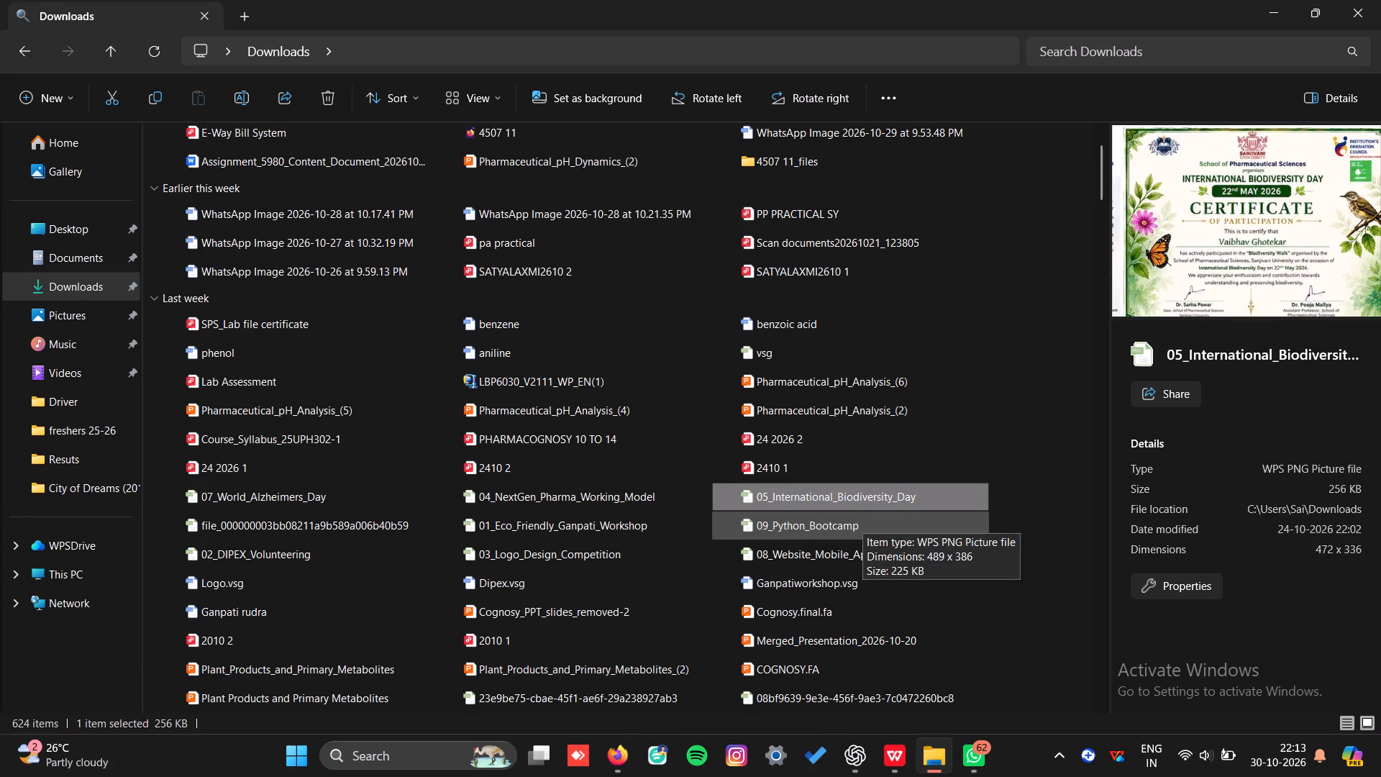
left_click(862, 520)
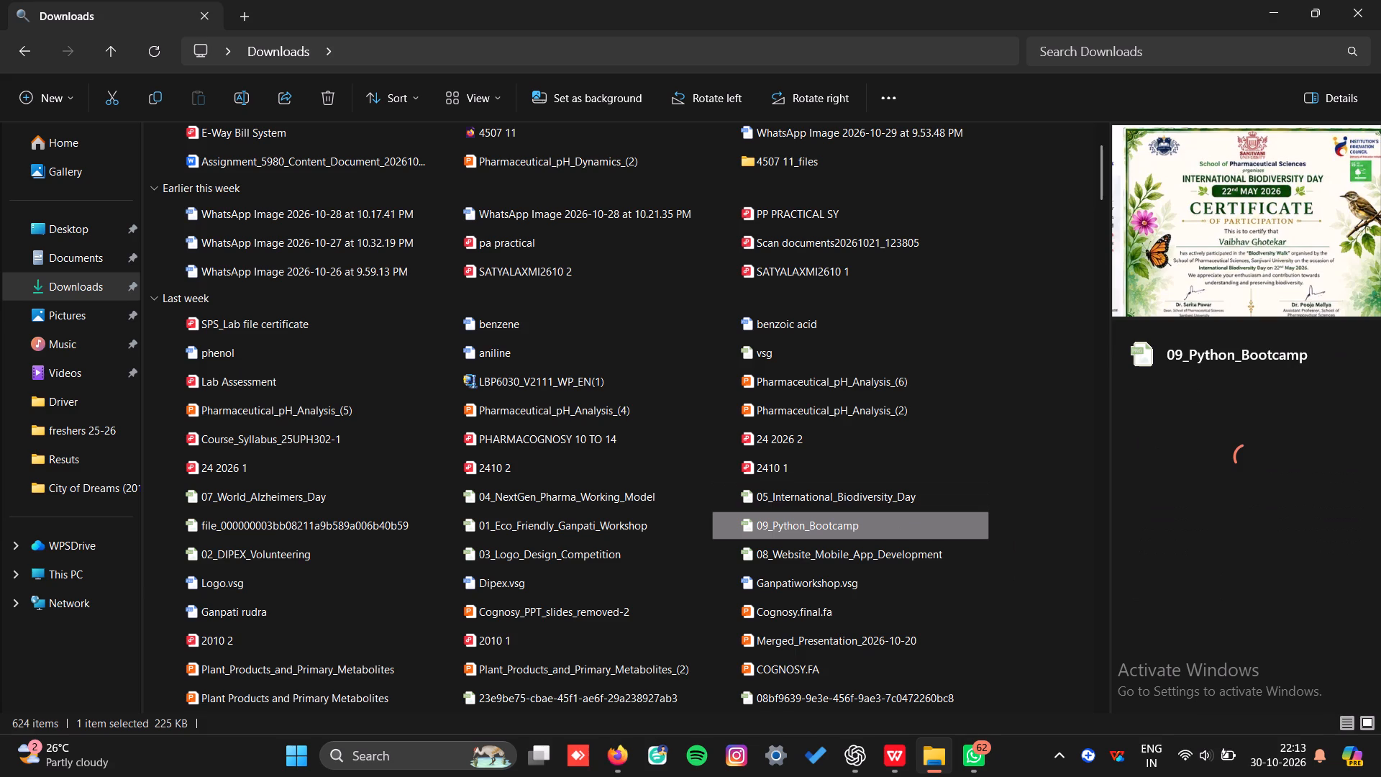
left_click(1190, 268)
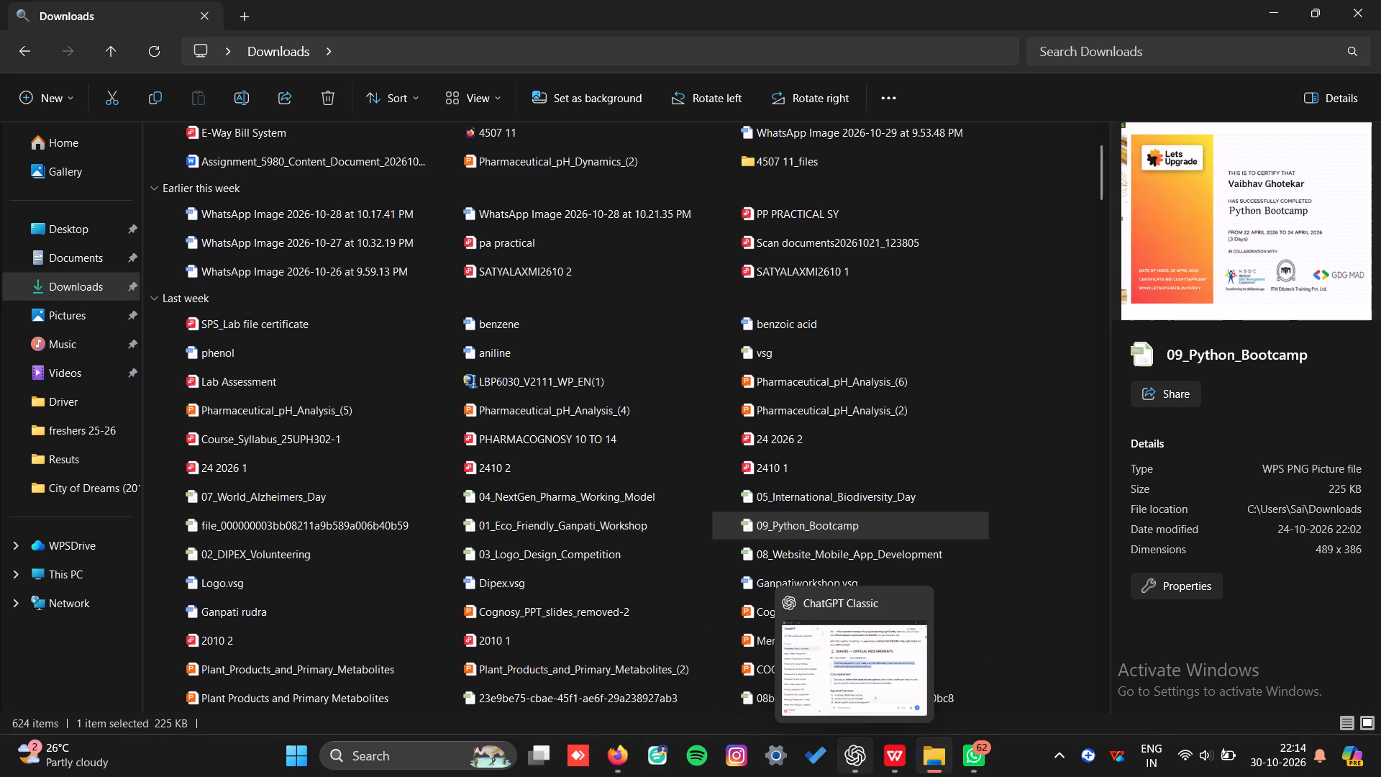
Return to the new activity form in Firefox and set the activity type to Technical (SU (2025-2026)).
left_click(608, 749)
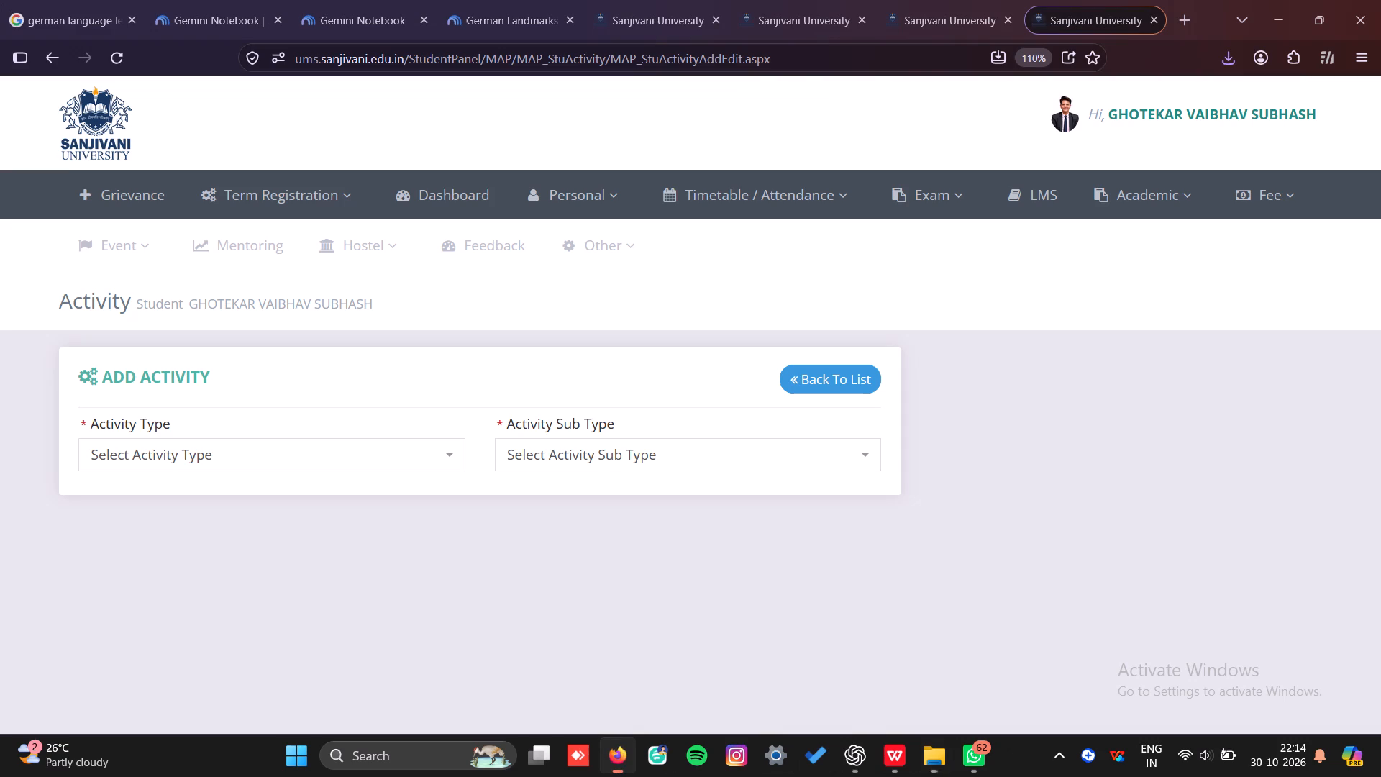
left_click(395, 459)
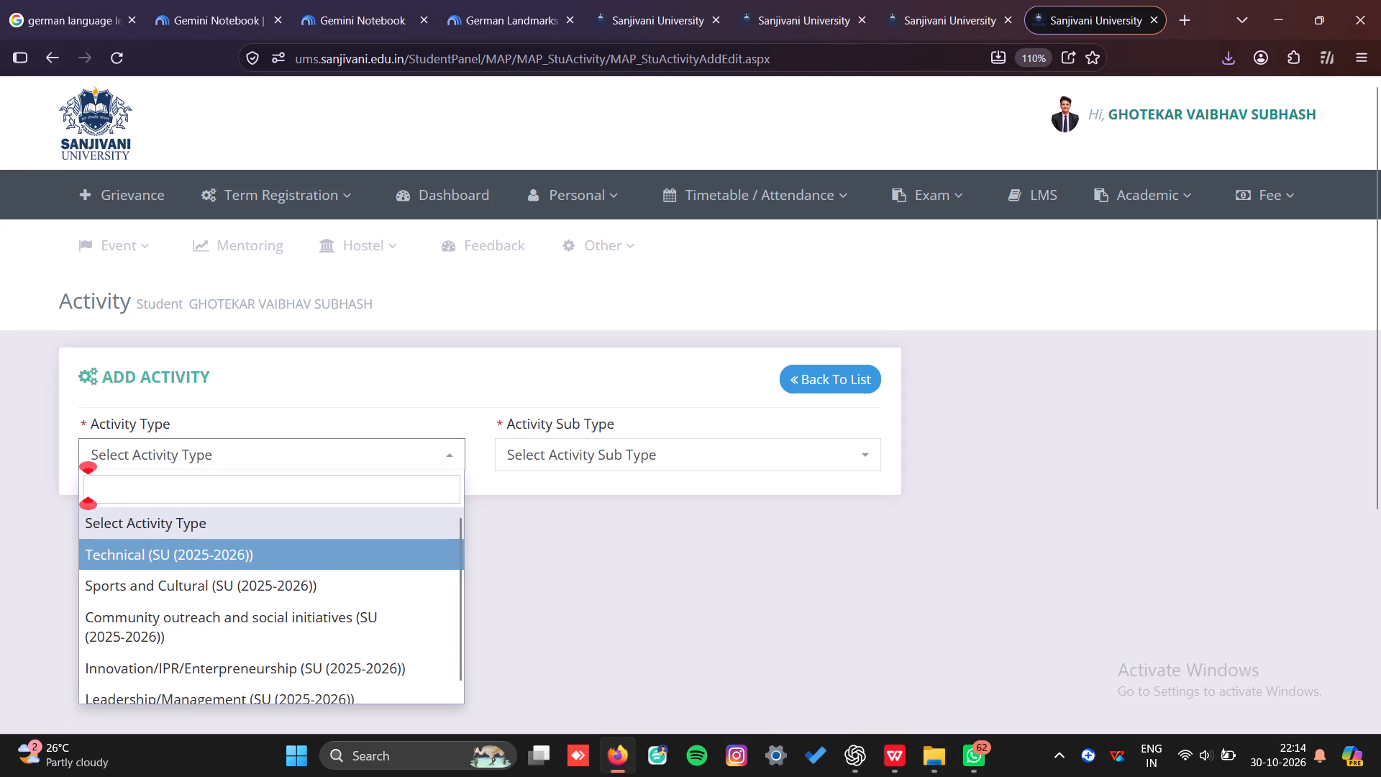
scroll(379, 540, "down", 7)
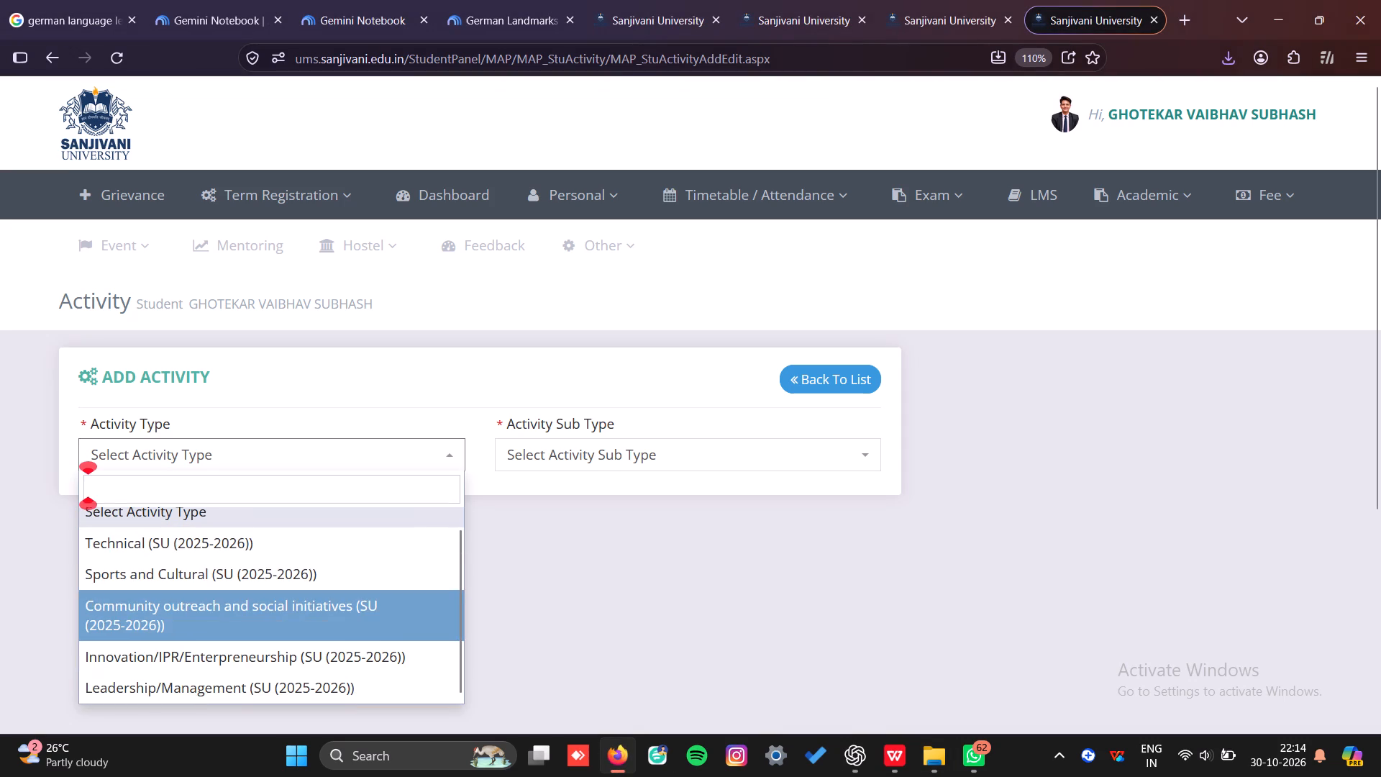
left_click(392, 547)
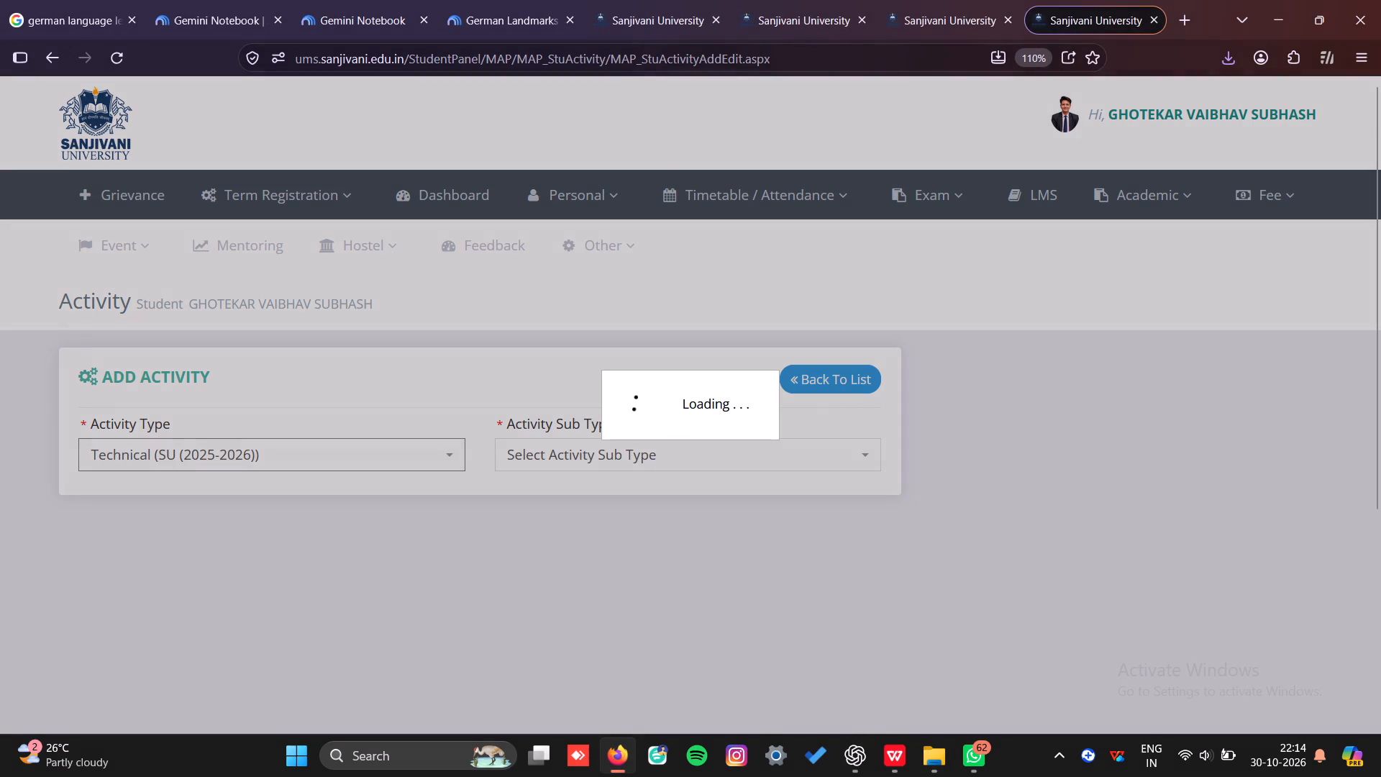
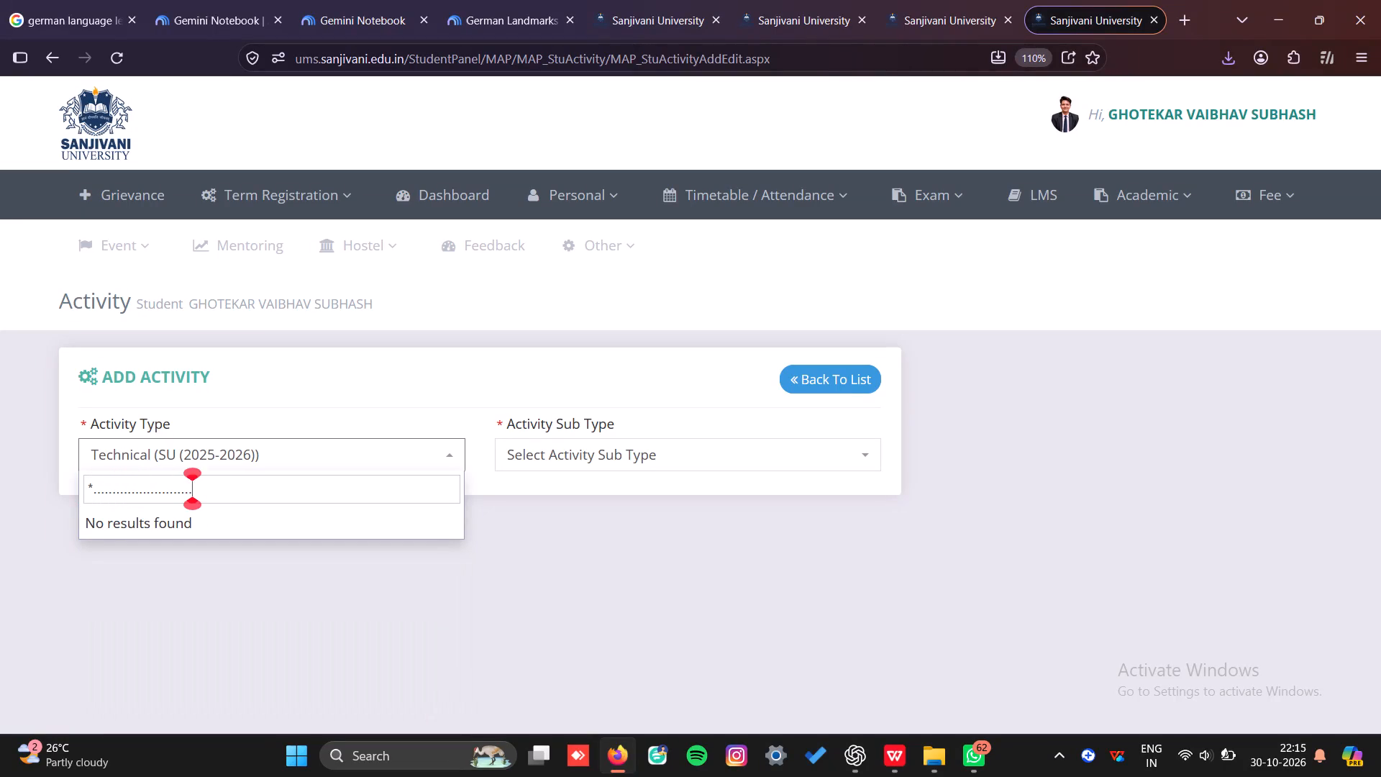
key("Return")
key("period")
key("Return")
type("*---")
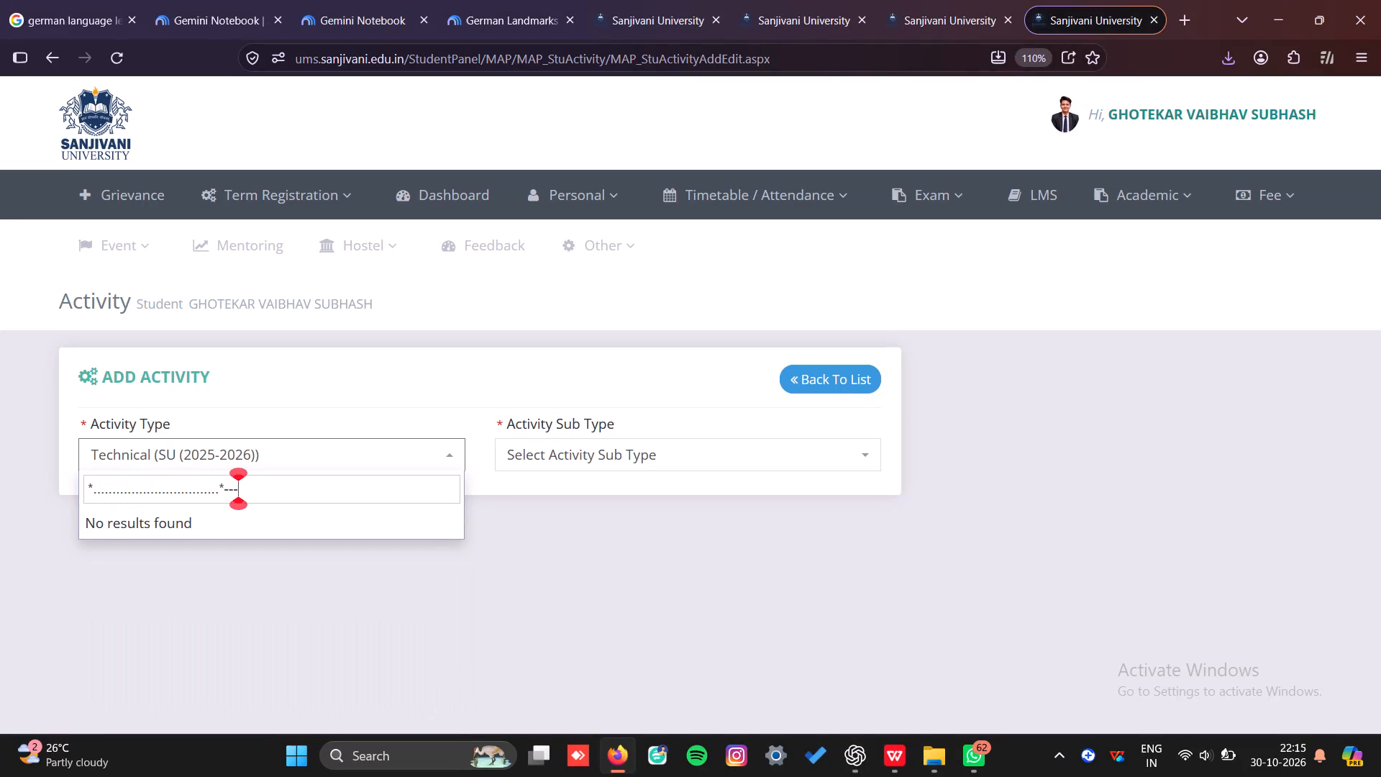
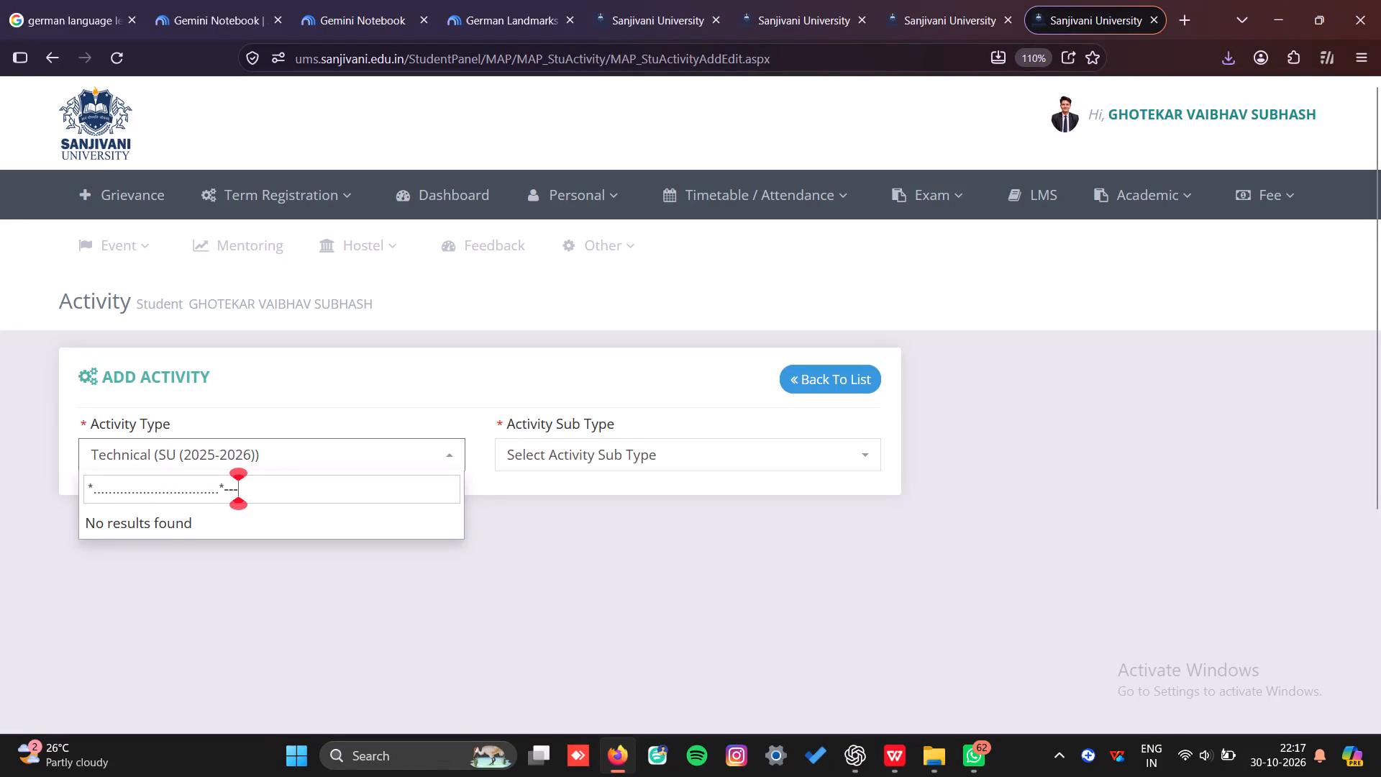
Clear the stray characters from the Activity Type search field.
left_click(222, 445)
left_click(468, 371)
left_click(439, 463)
key("BackSpace")
key("BackSpace")
key("BackSpace")
key("BackSpace")
key("BackSpace")
key("BackSpace")
key("BackSpace")
key("BackSpace")
key("BackSpace")
key("BackSpace")
key("BackSpace")
key("BackSpace")
key("BackSpace")
key("BackSpace")
key("BackSpace")
key("BackSpace")
key("BackSpace")
key("BackSpace")
key("BackSpace")
key("BackSpace")
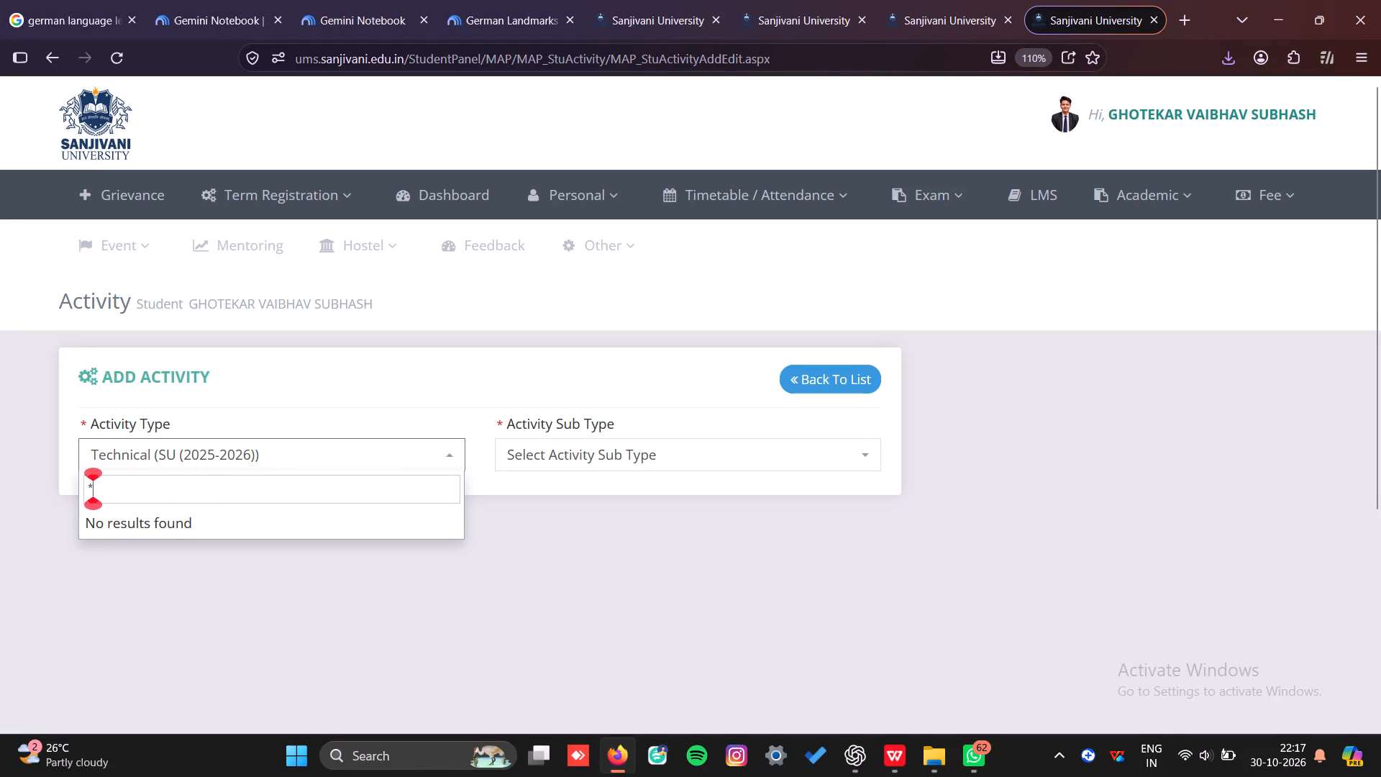
Review the available activity sub types for the Technical activity type.
left_click(529, 463)
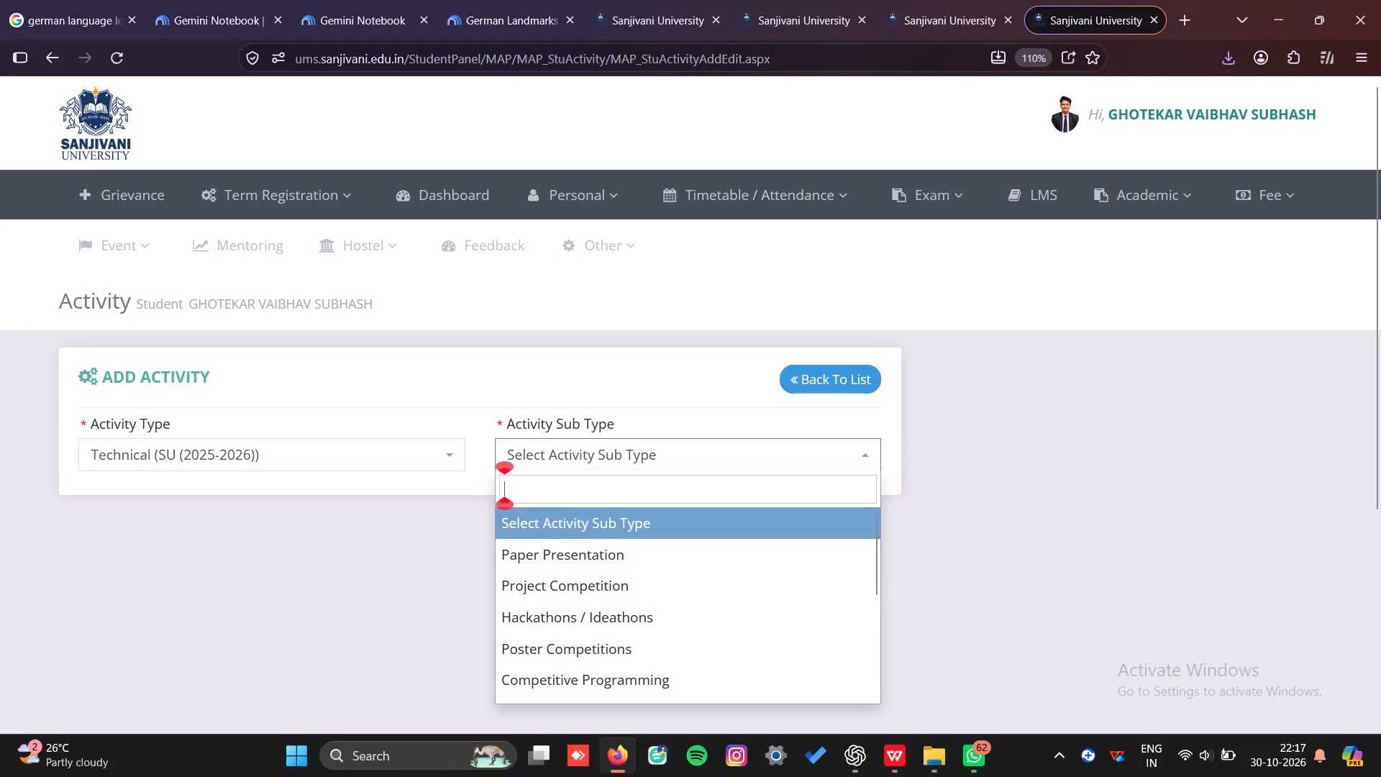
scroll(528, 652, "down", 11)
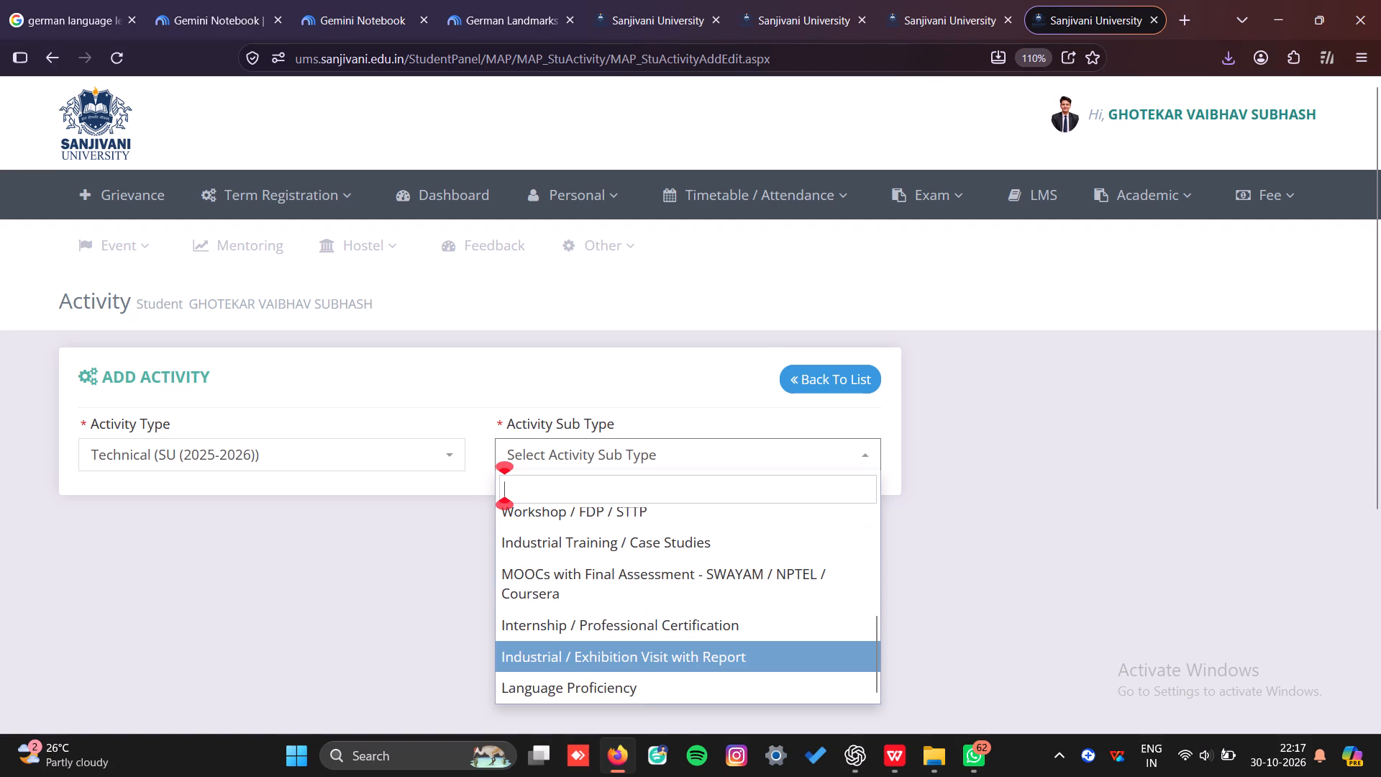
scroll(528, 652, "down", 7)
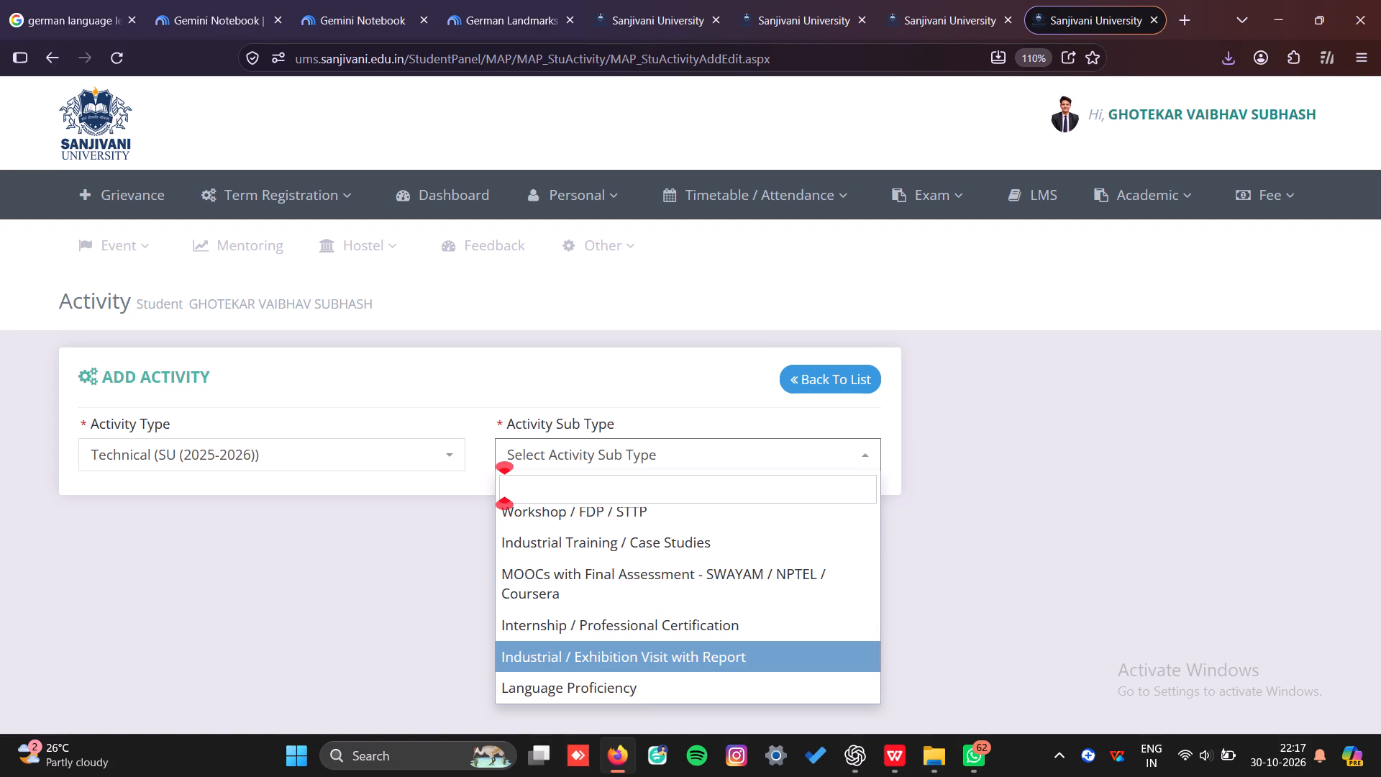
scroll(528, 652, "up", 3)
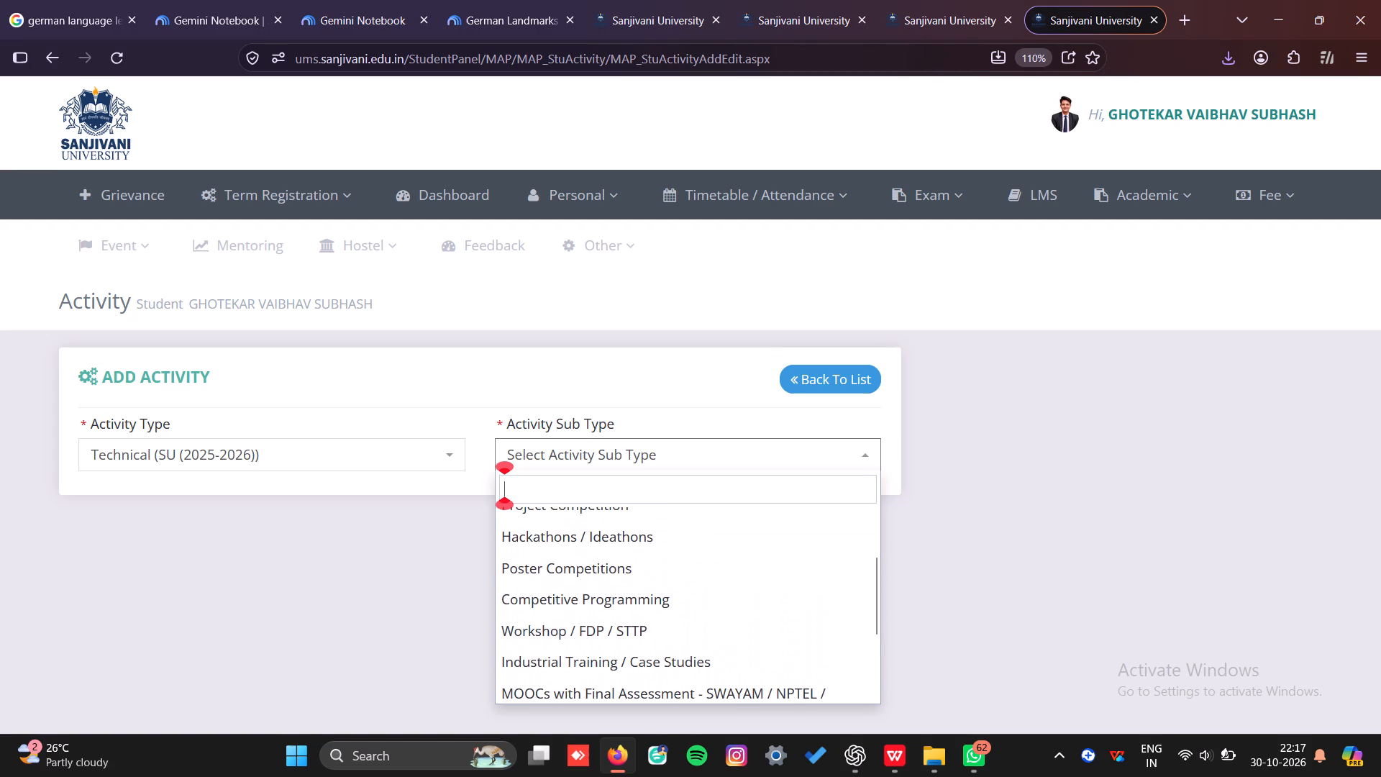
scroll(528, 652, "up", 3)
scroll(528, 652, "down", 3)
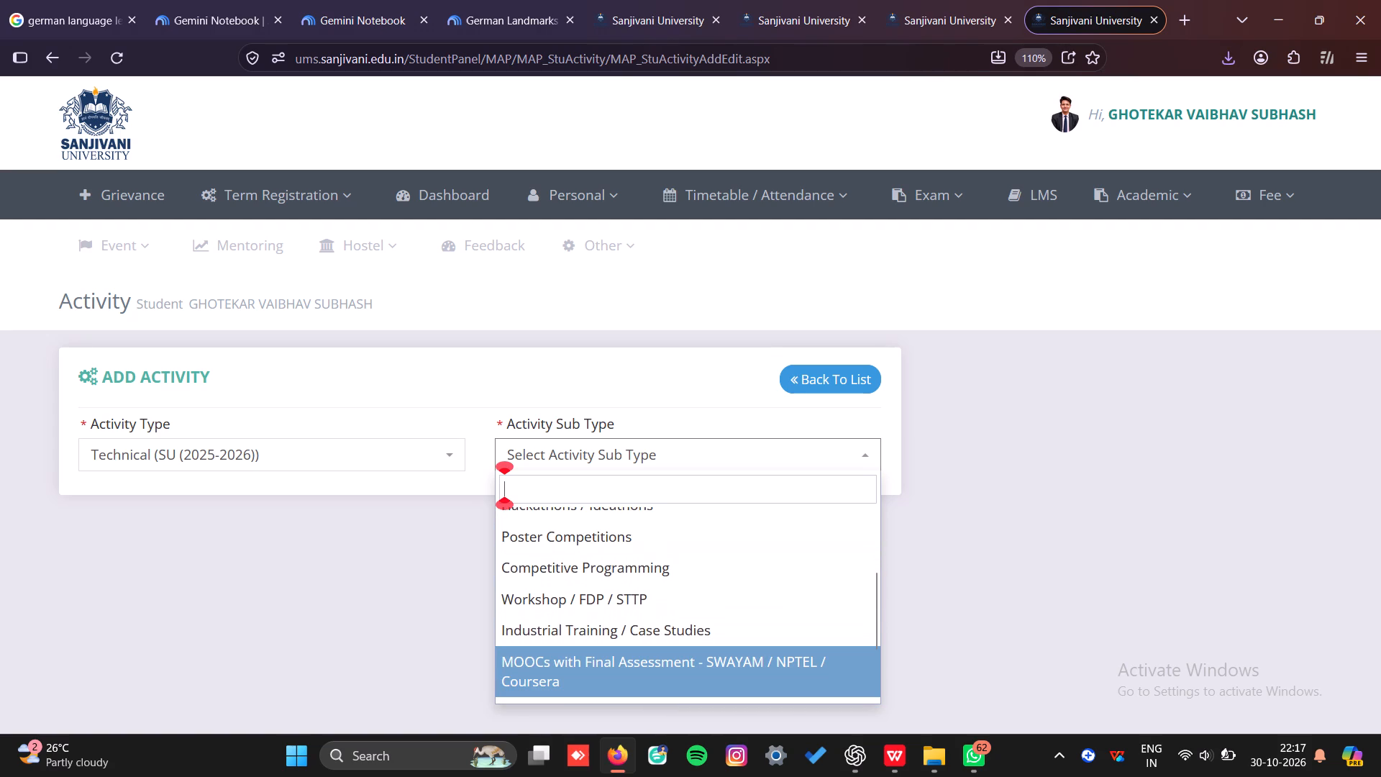
scroll(528, 652, "down", 4)
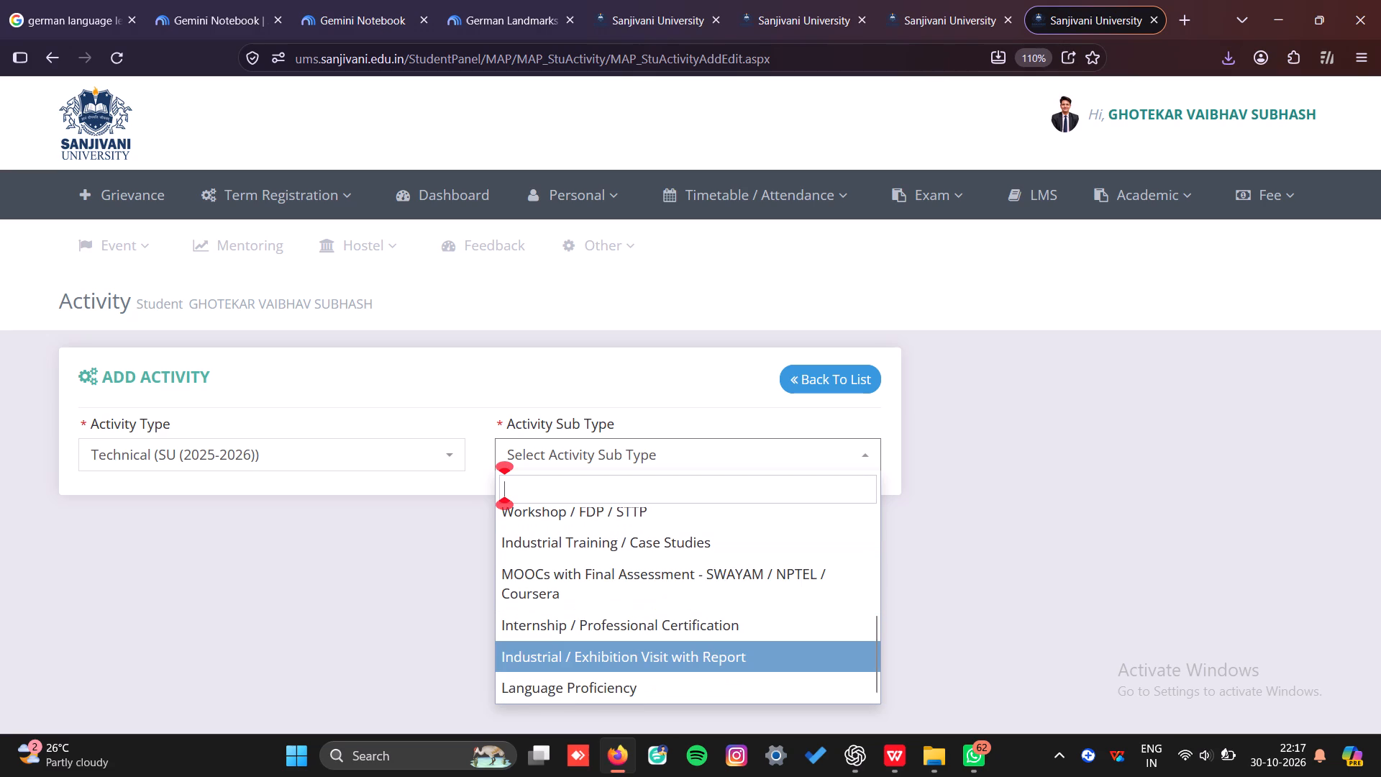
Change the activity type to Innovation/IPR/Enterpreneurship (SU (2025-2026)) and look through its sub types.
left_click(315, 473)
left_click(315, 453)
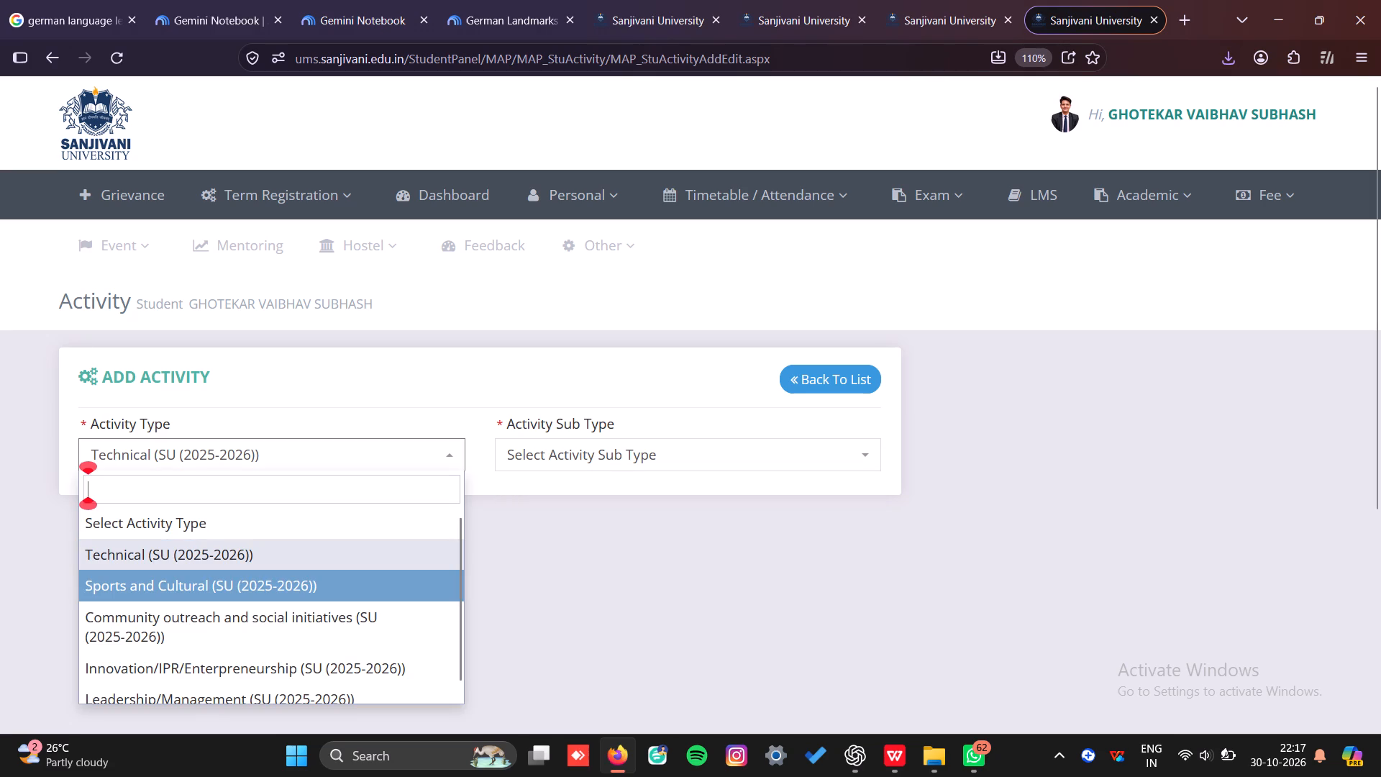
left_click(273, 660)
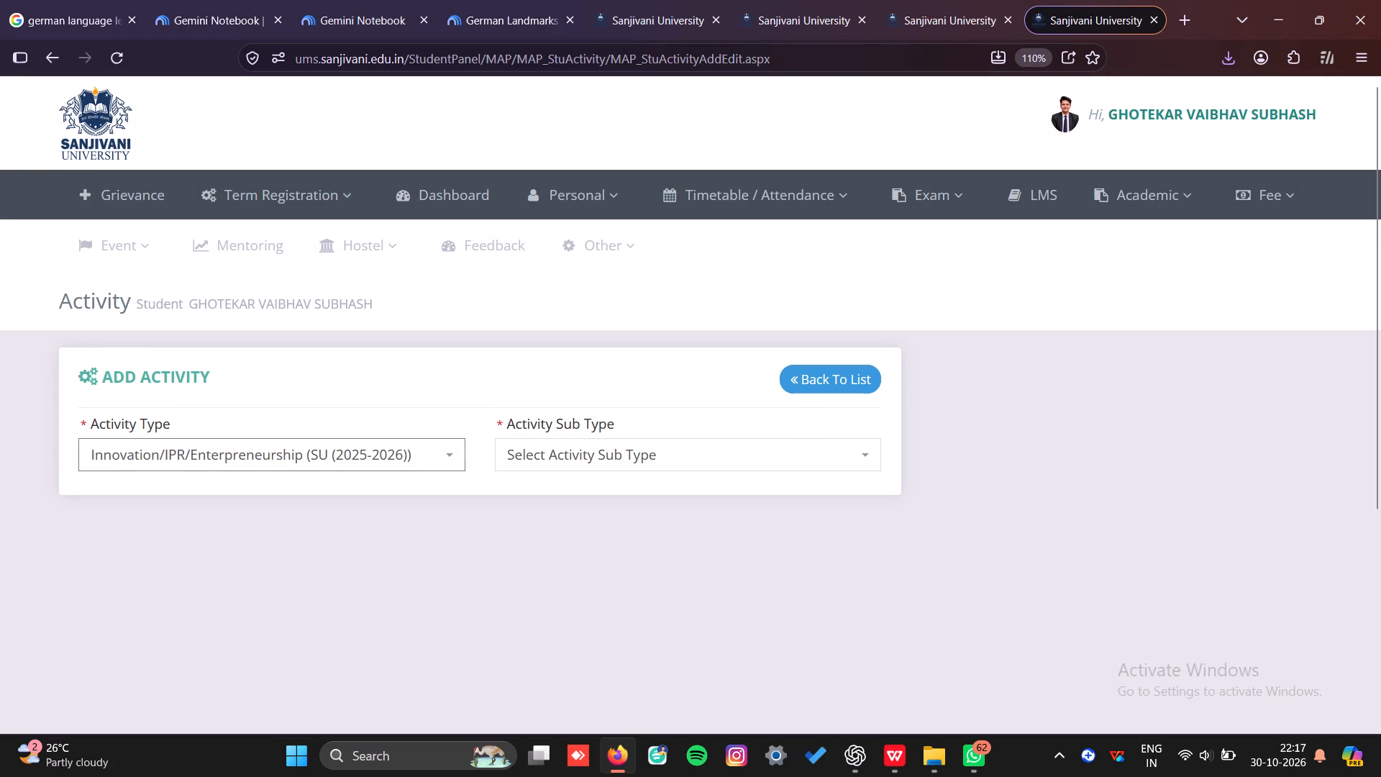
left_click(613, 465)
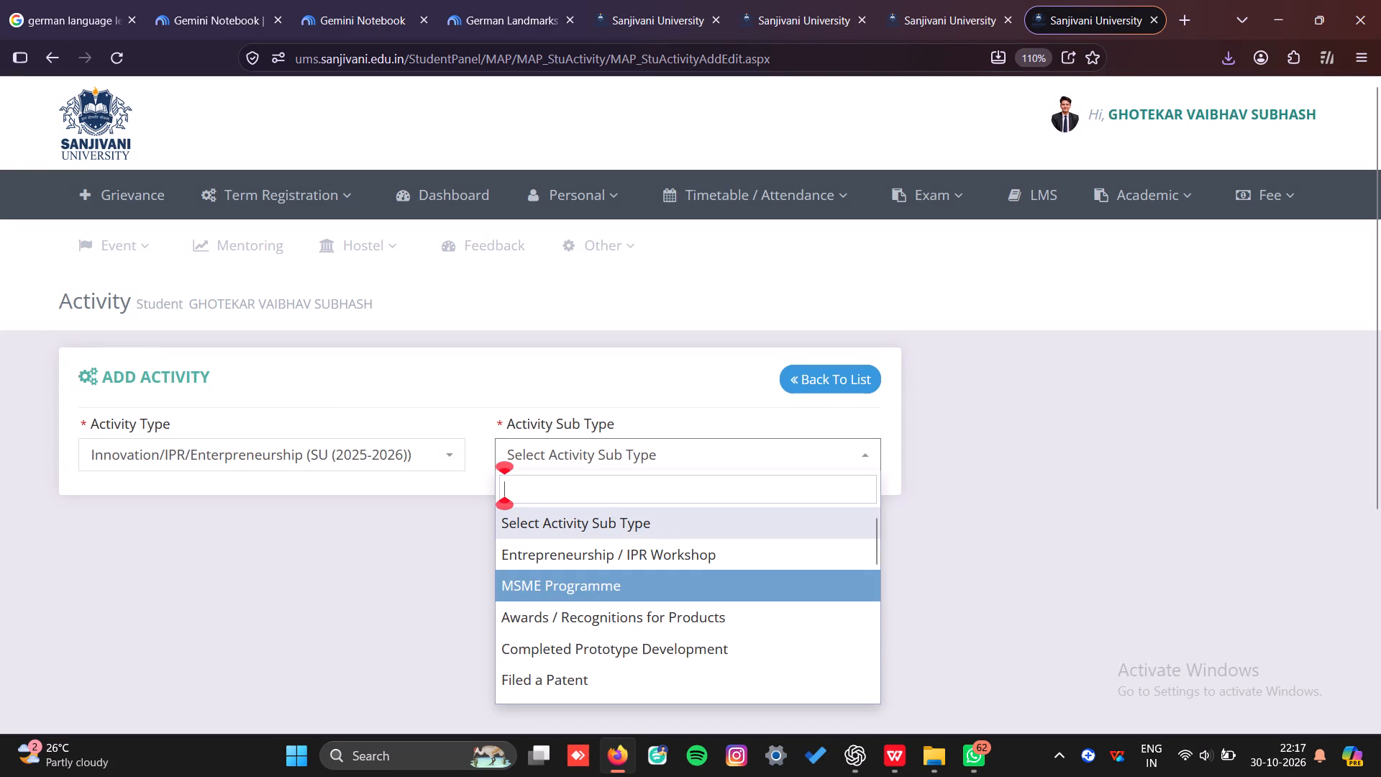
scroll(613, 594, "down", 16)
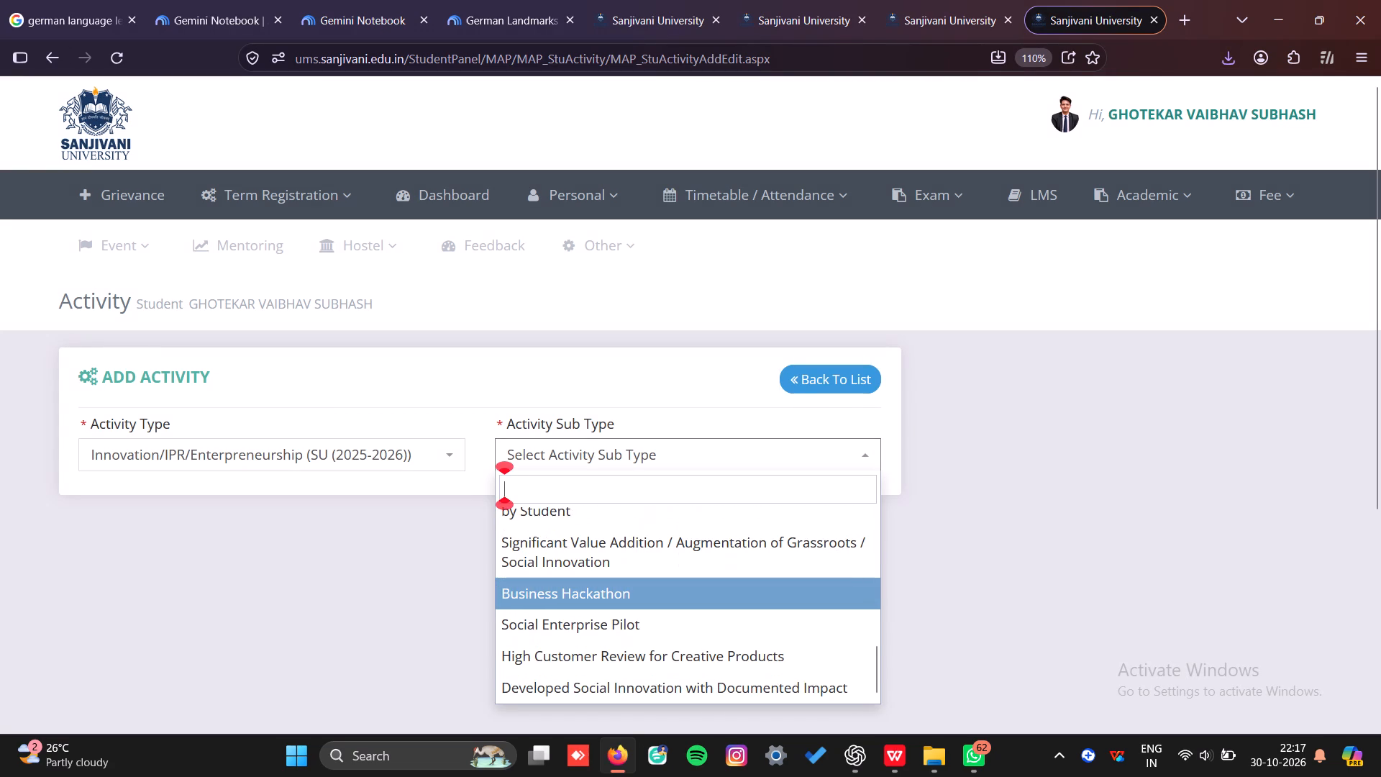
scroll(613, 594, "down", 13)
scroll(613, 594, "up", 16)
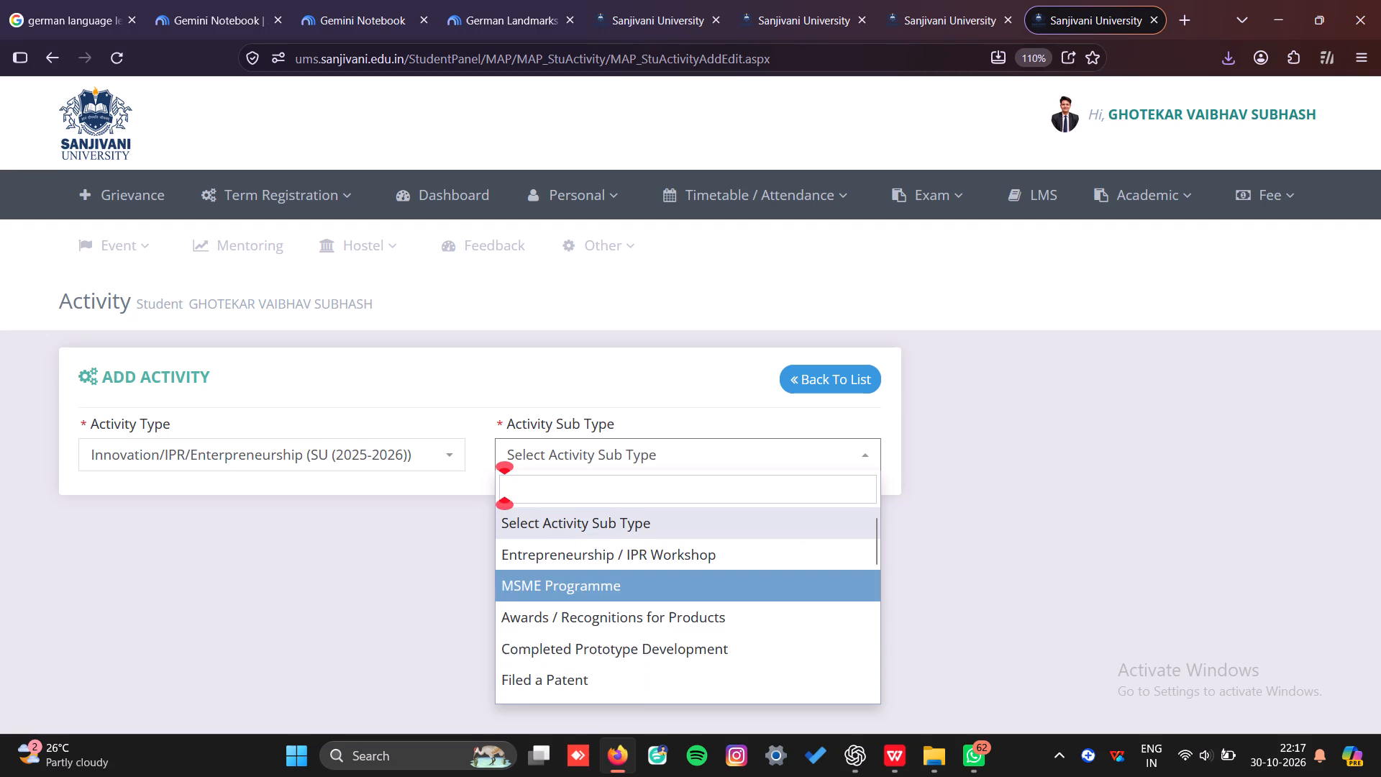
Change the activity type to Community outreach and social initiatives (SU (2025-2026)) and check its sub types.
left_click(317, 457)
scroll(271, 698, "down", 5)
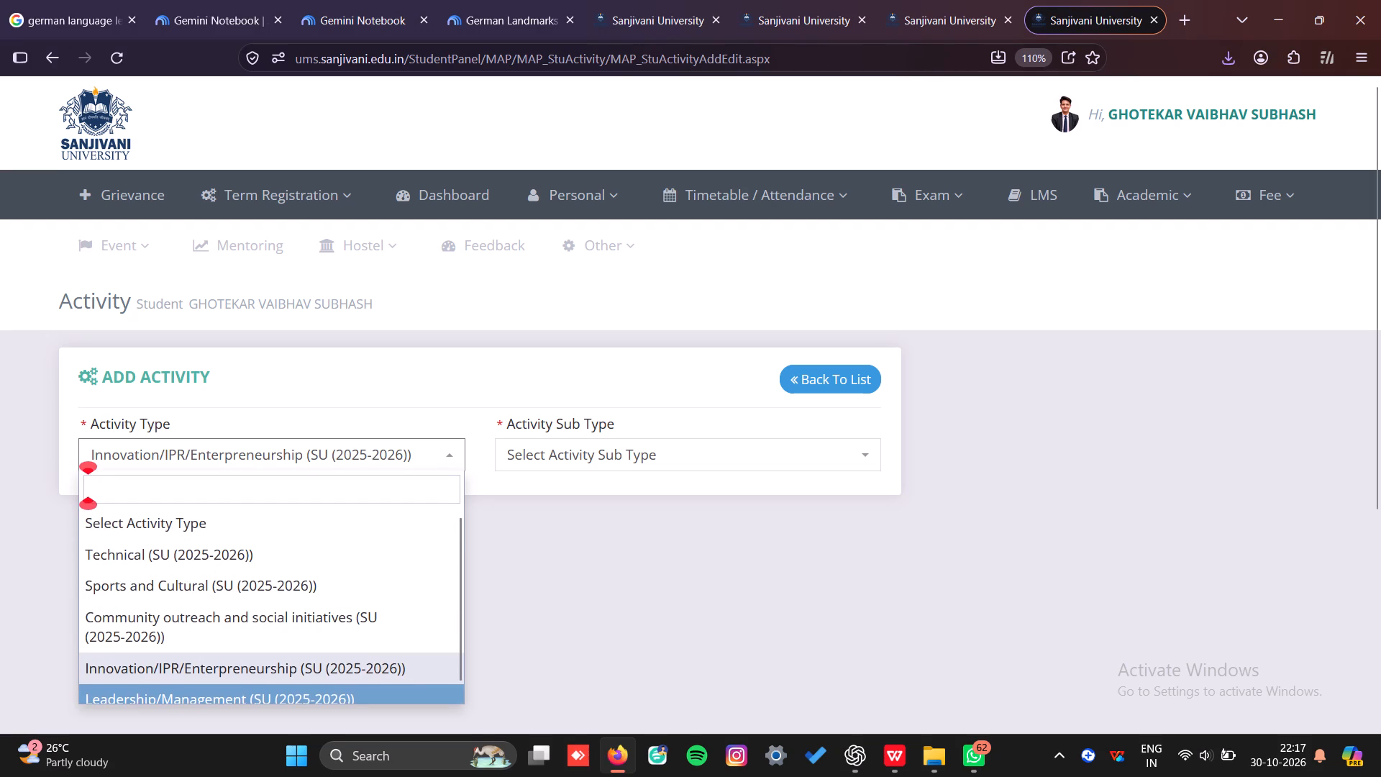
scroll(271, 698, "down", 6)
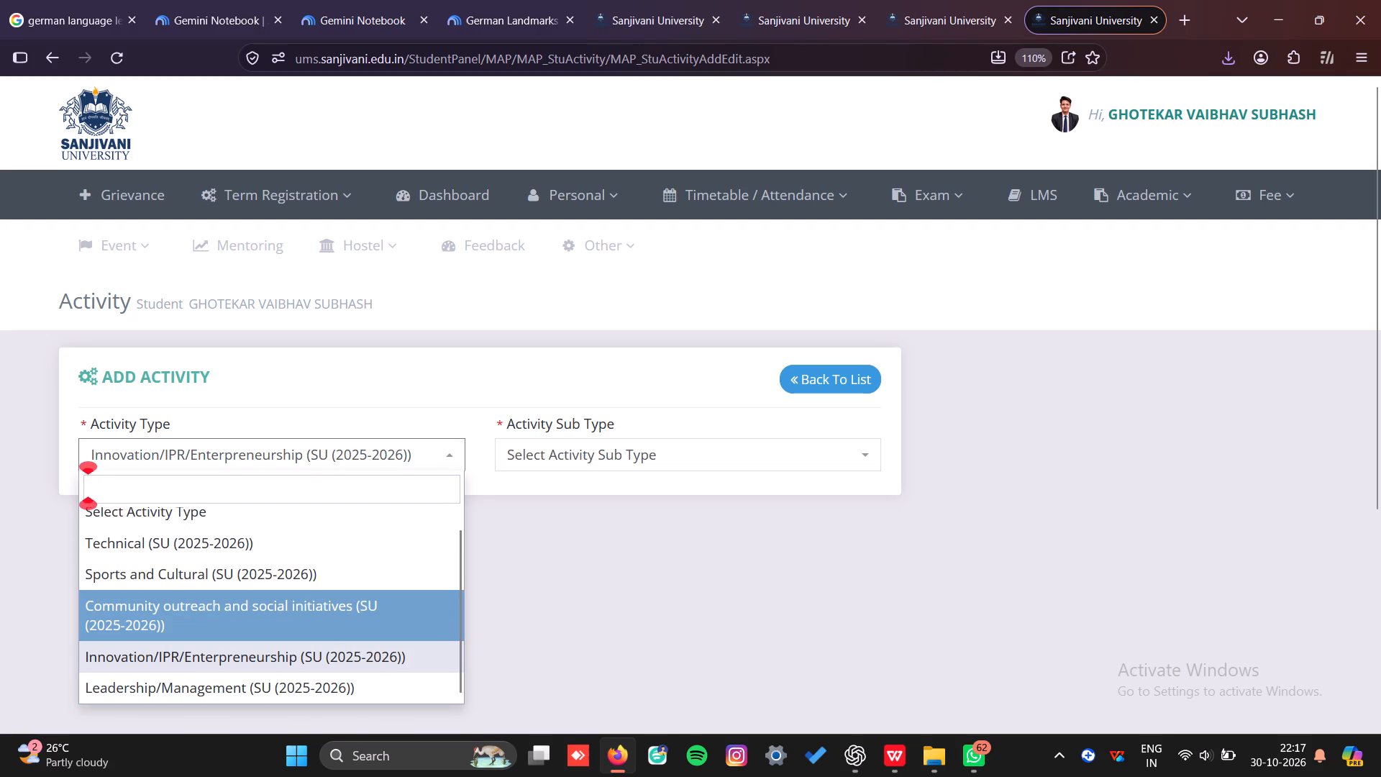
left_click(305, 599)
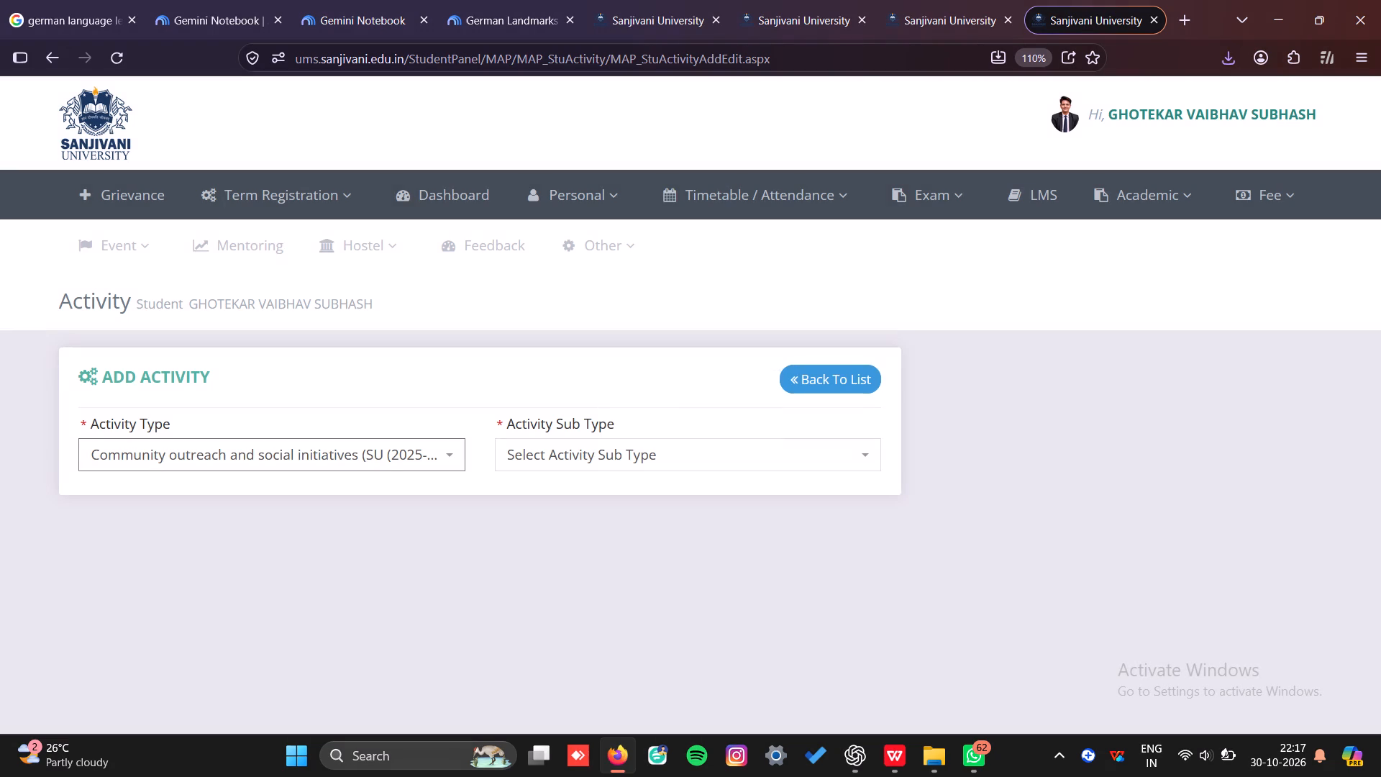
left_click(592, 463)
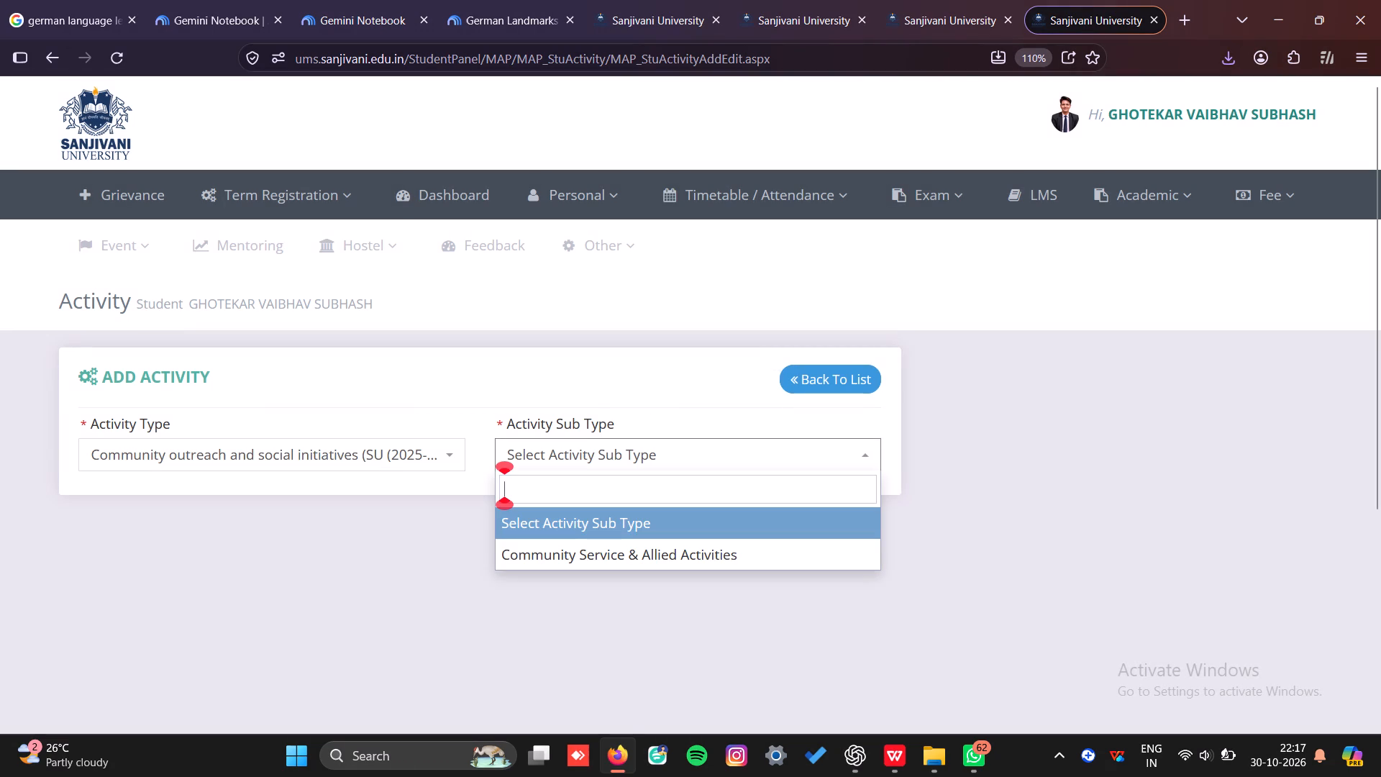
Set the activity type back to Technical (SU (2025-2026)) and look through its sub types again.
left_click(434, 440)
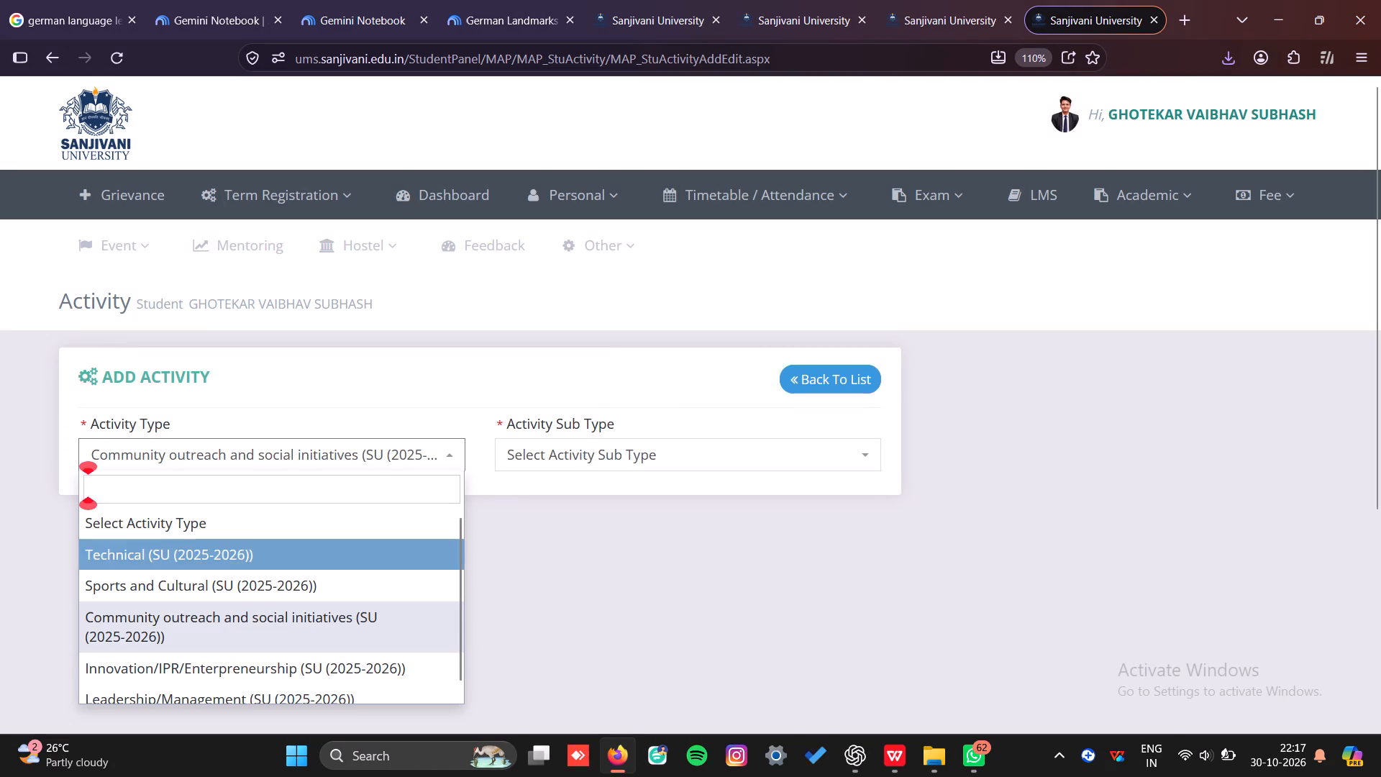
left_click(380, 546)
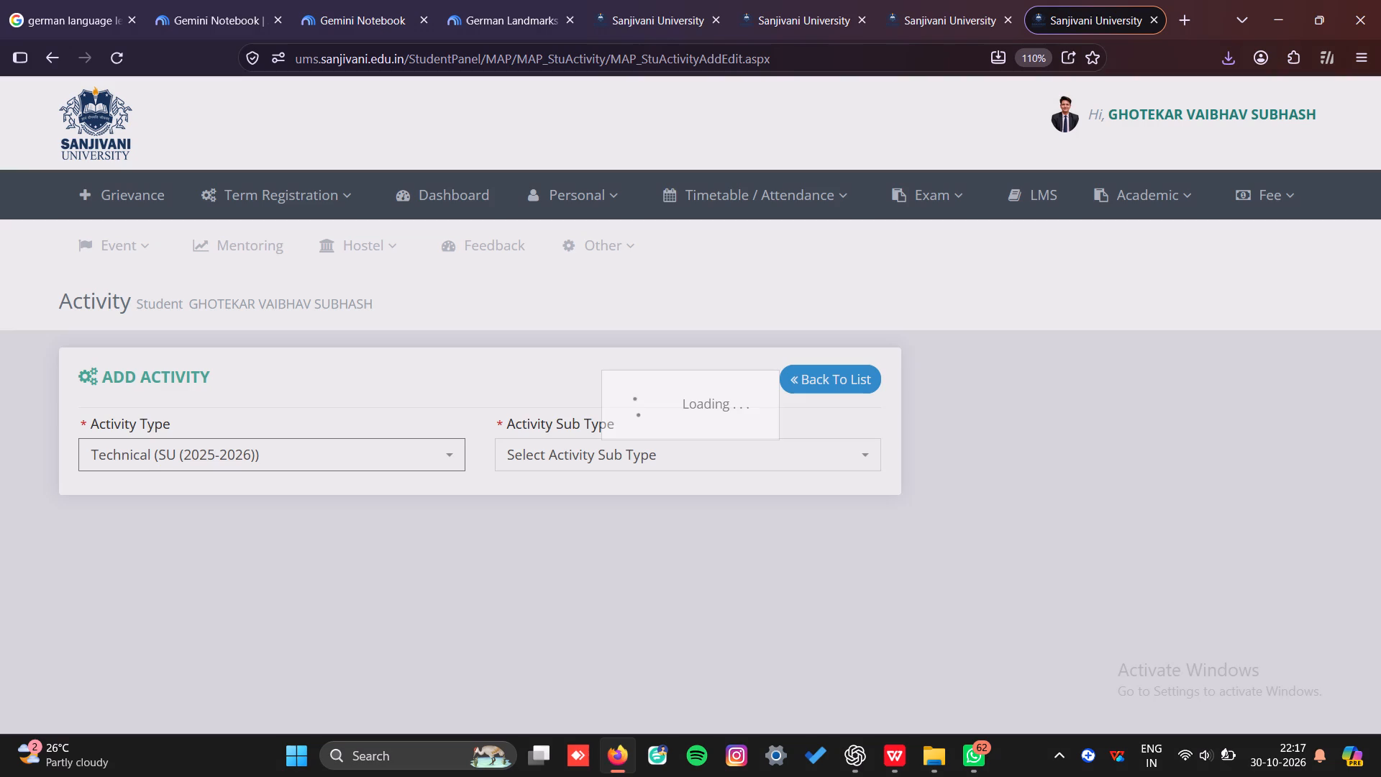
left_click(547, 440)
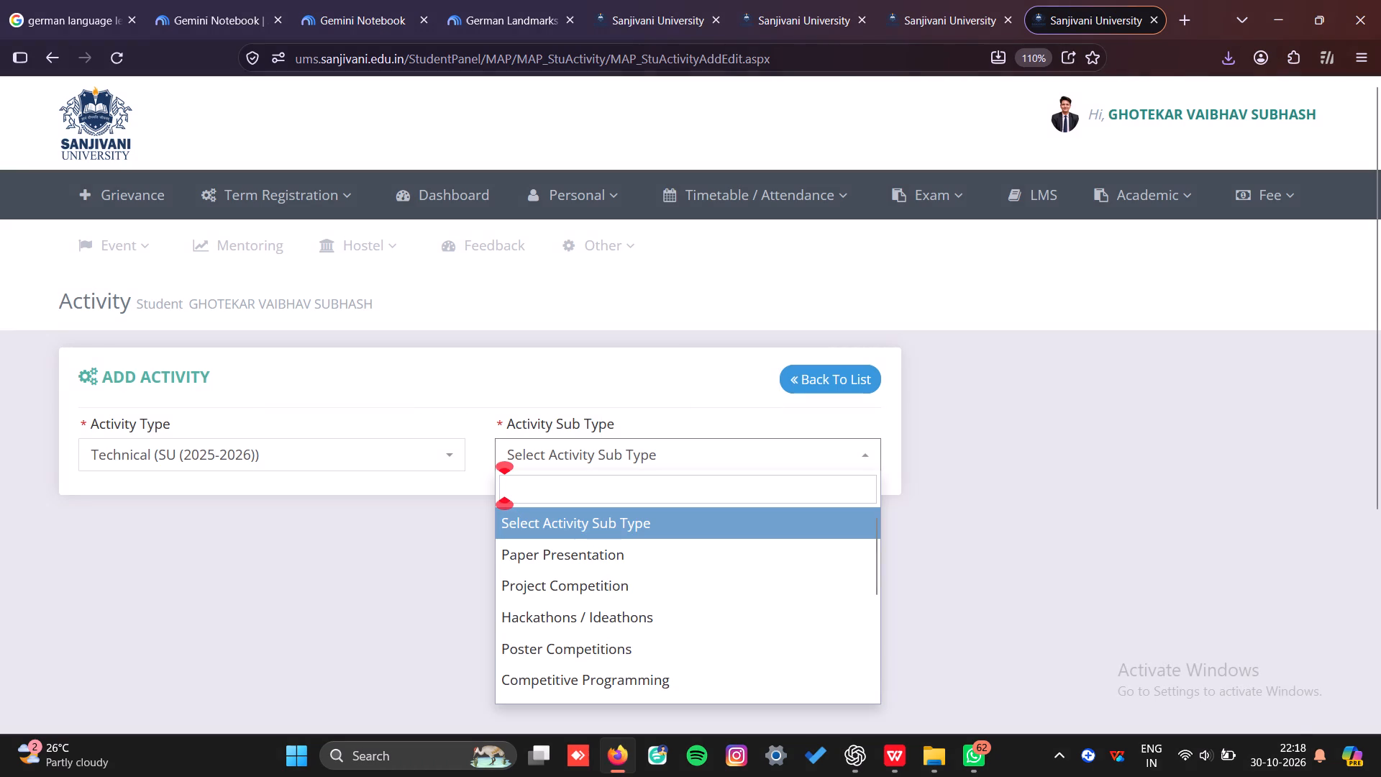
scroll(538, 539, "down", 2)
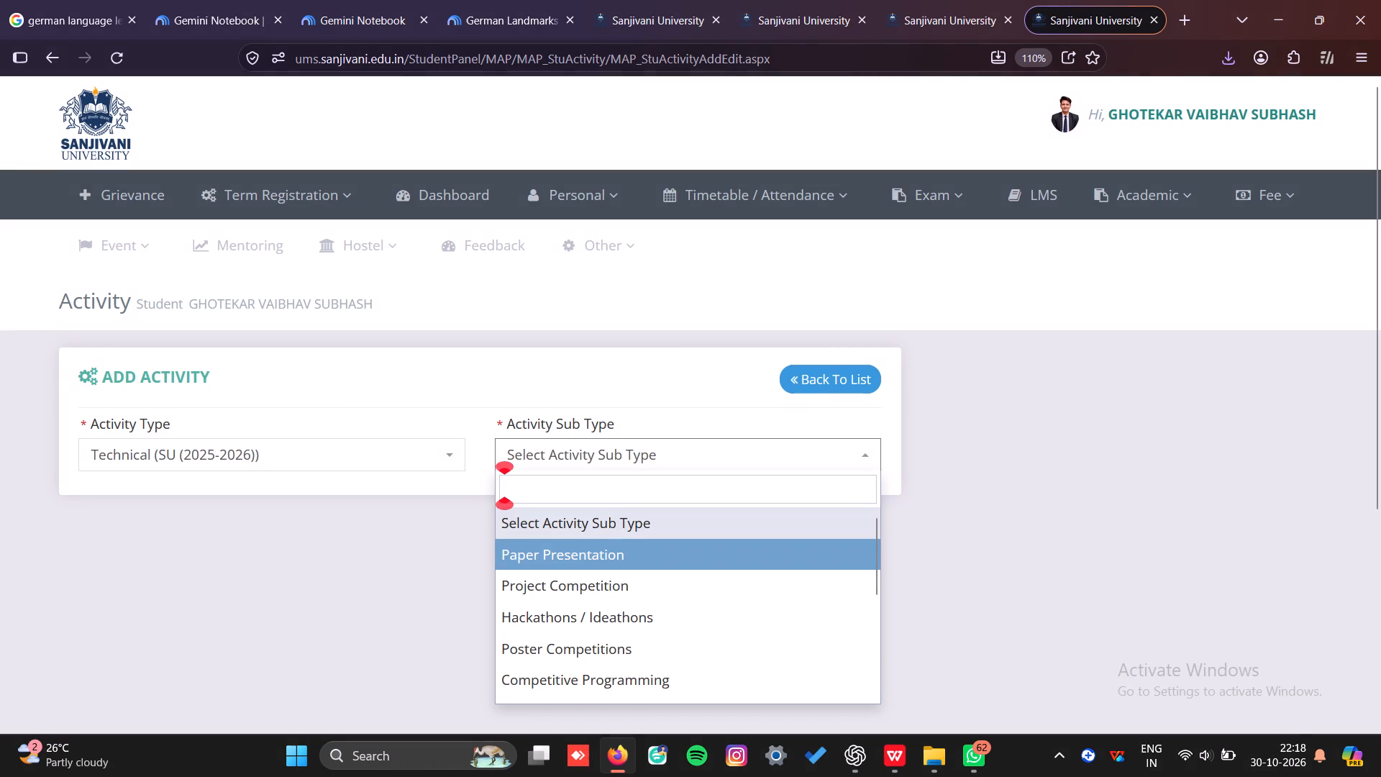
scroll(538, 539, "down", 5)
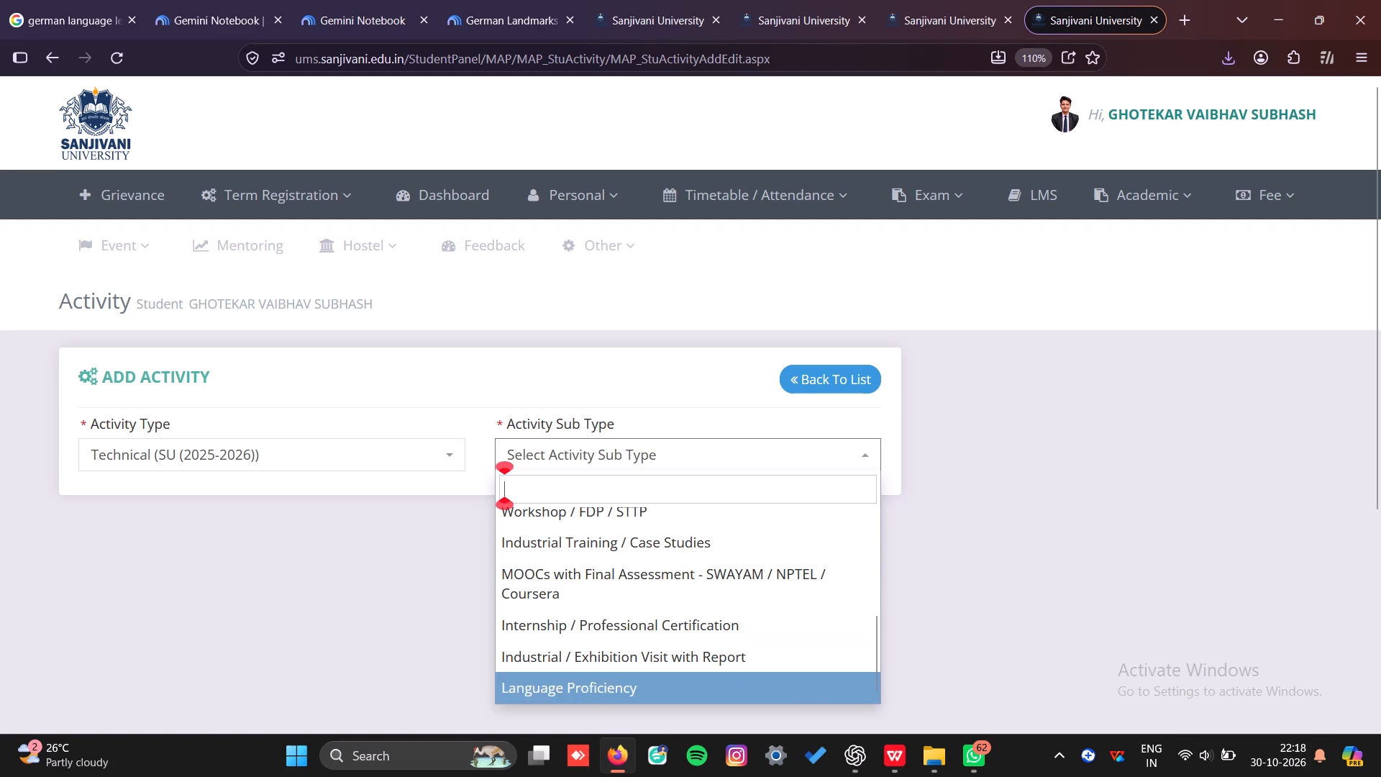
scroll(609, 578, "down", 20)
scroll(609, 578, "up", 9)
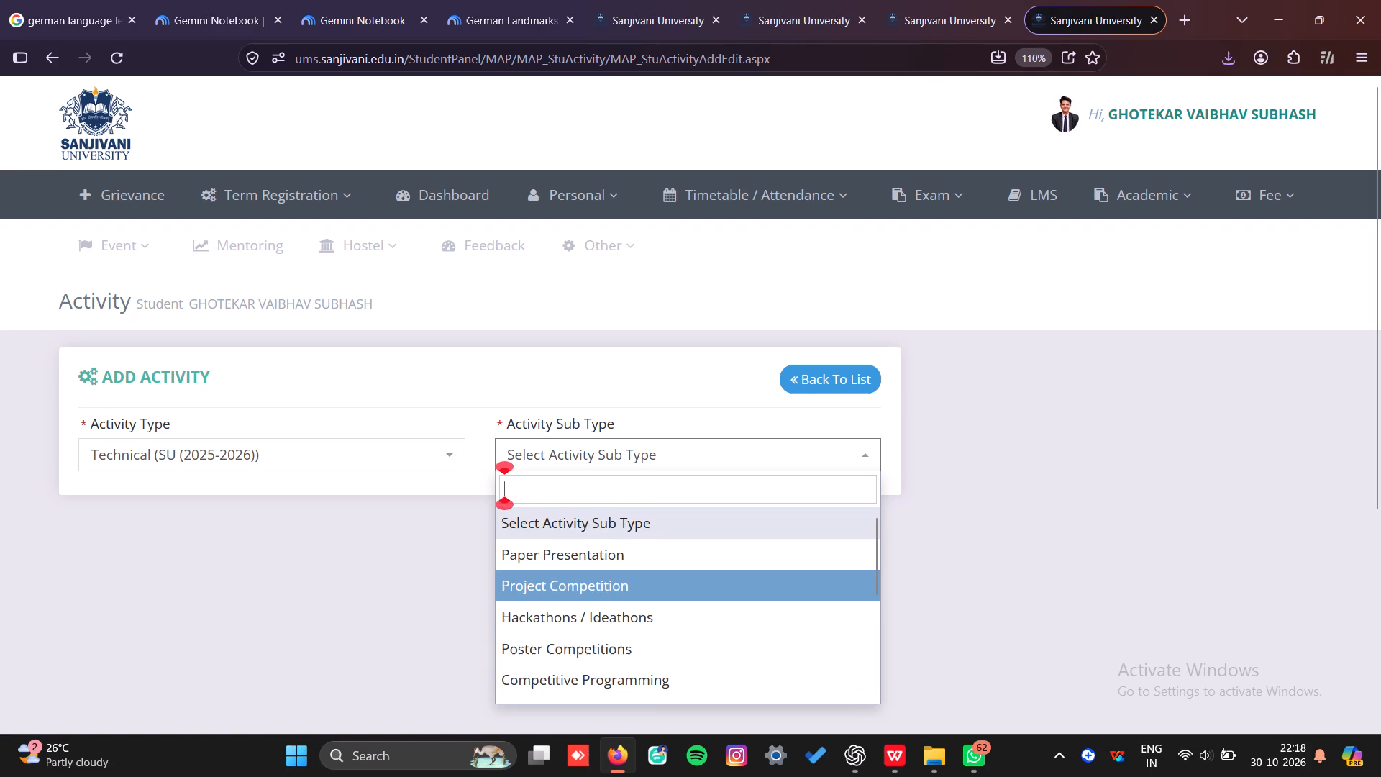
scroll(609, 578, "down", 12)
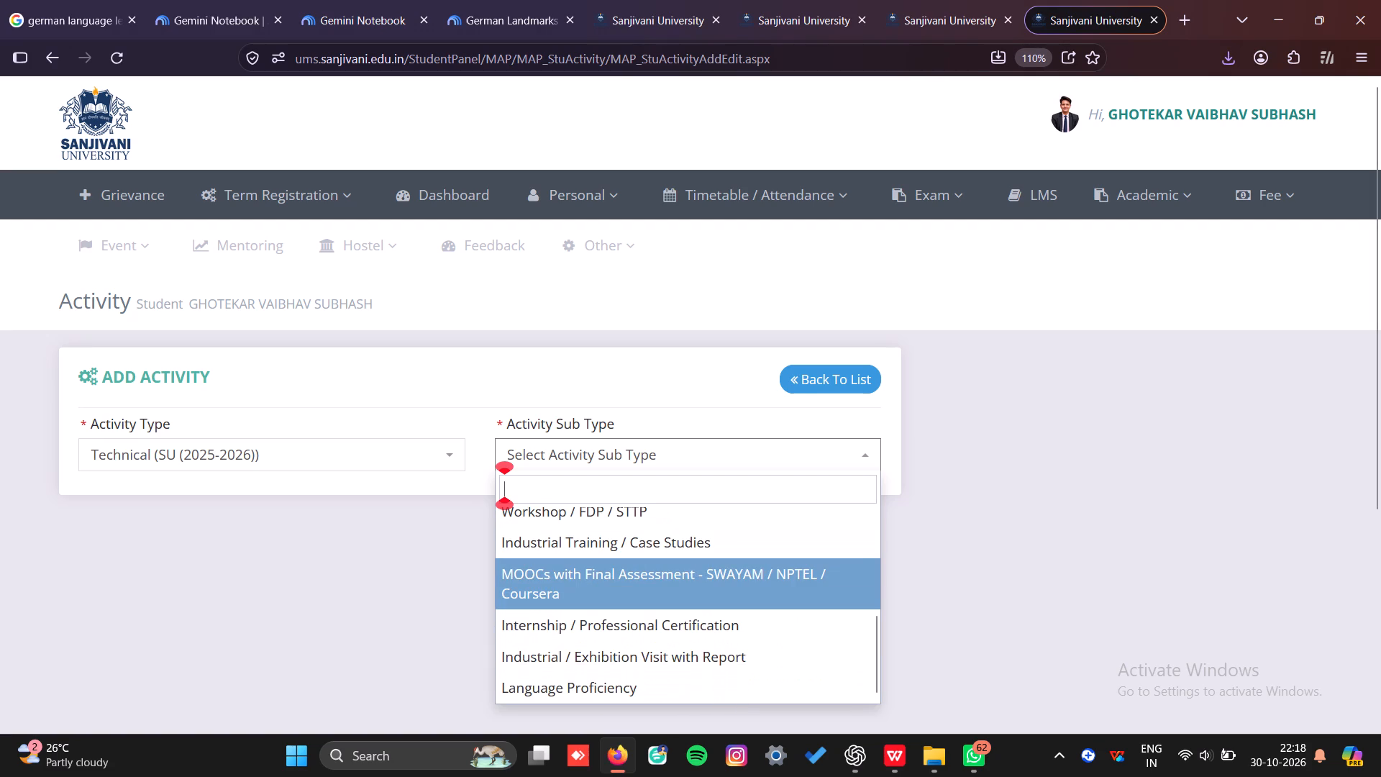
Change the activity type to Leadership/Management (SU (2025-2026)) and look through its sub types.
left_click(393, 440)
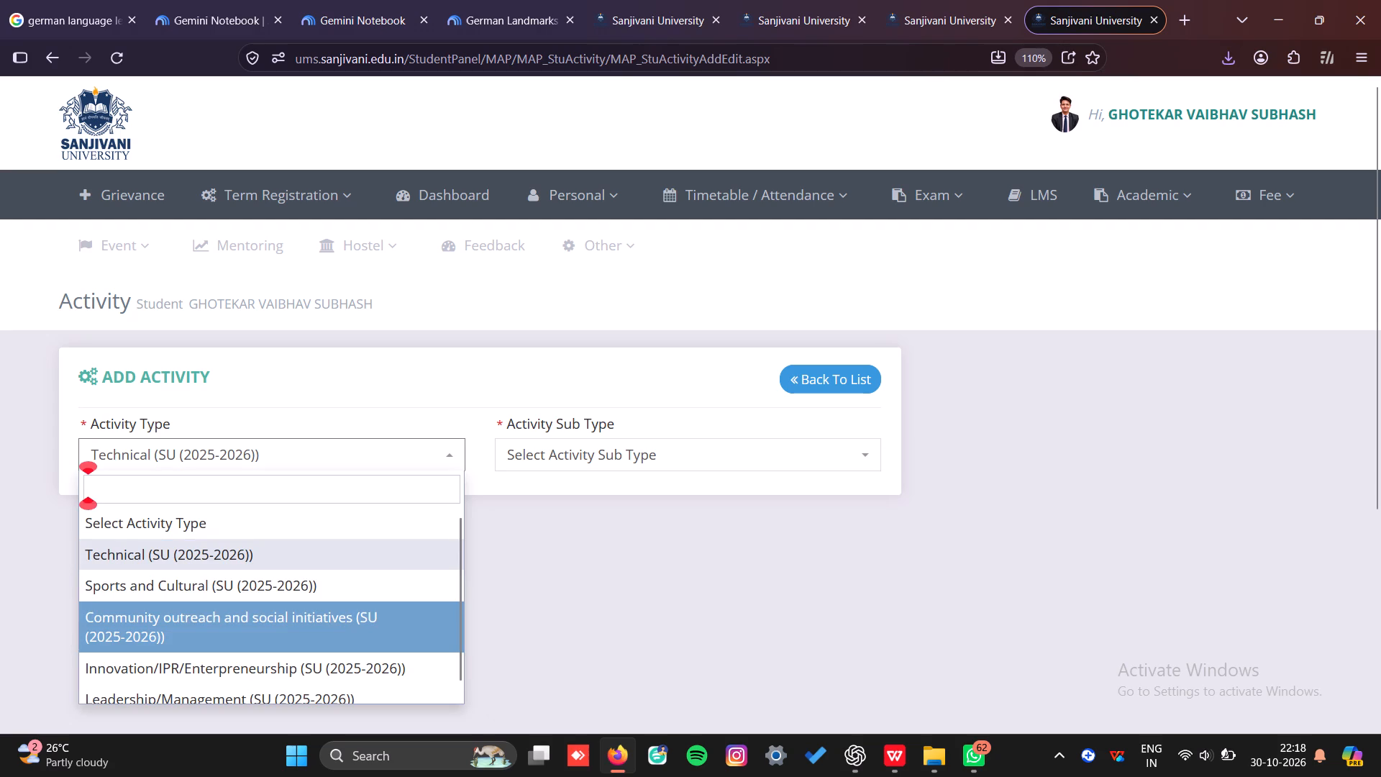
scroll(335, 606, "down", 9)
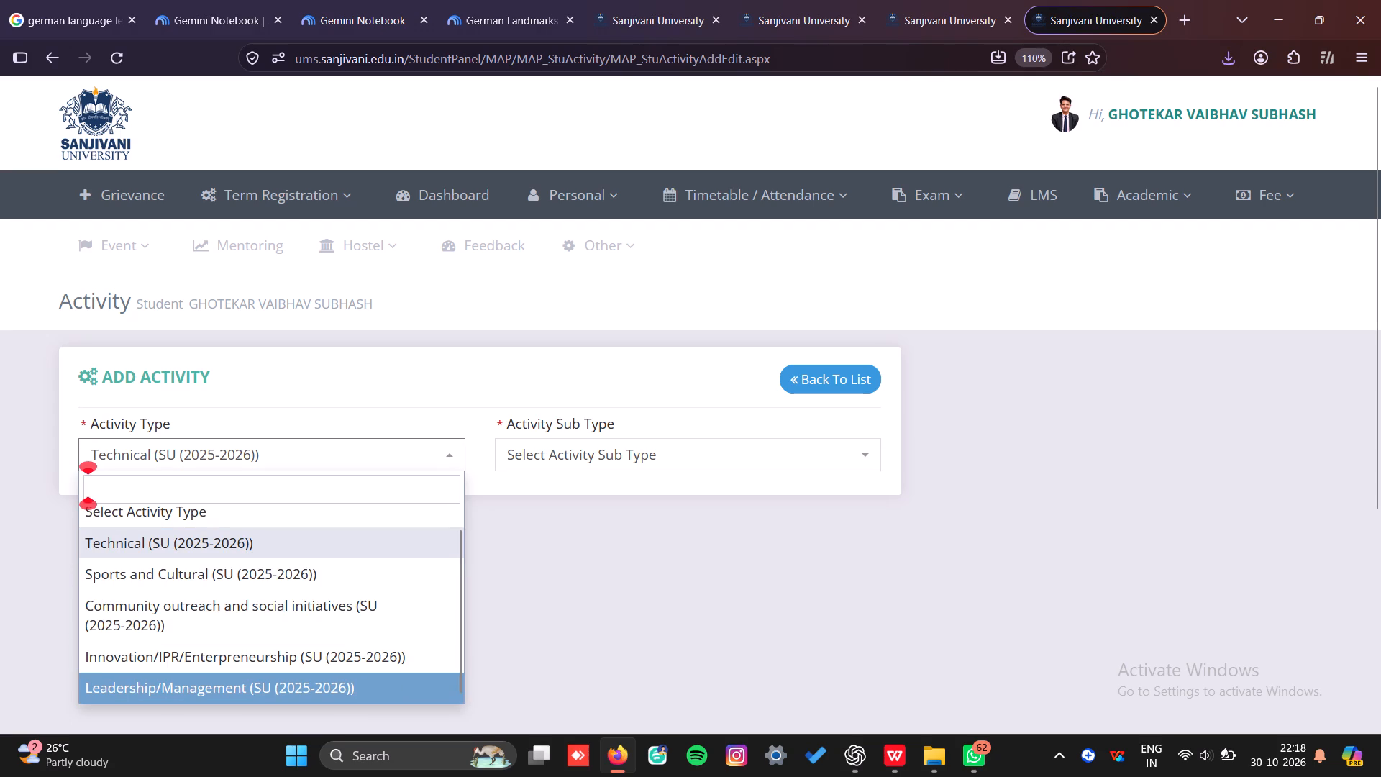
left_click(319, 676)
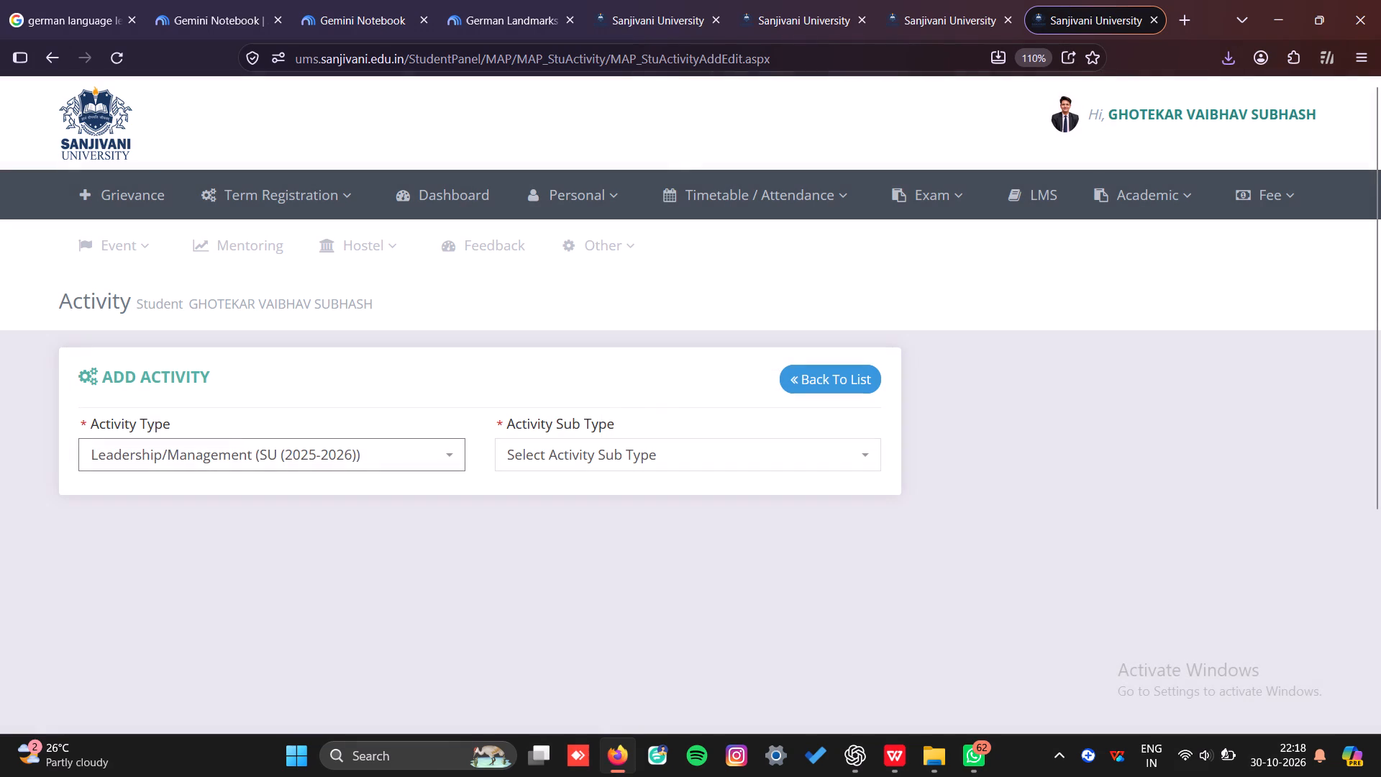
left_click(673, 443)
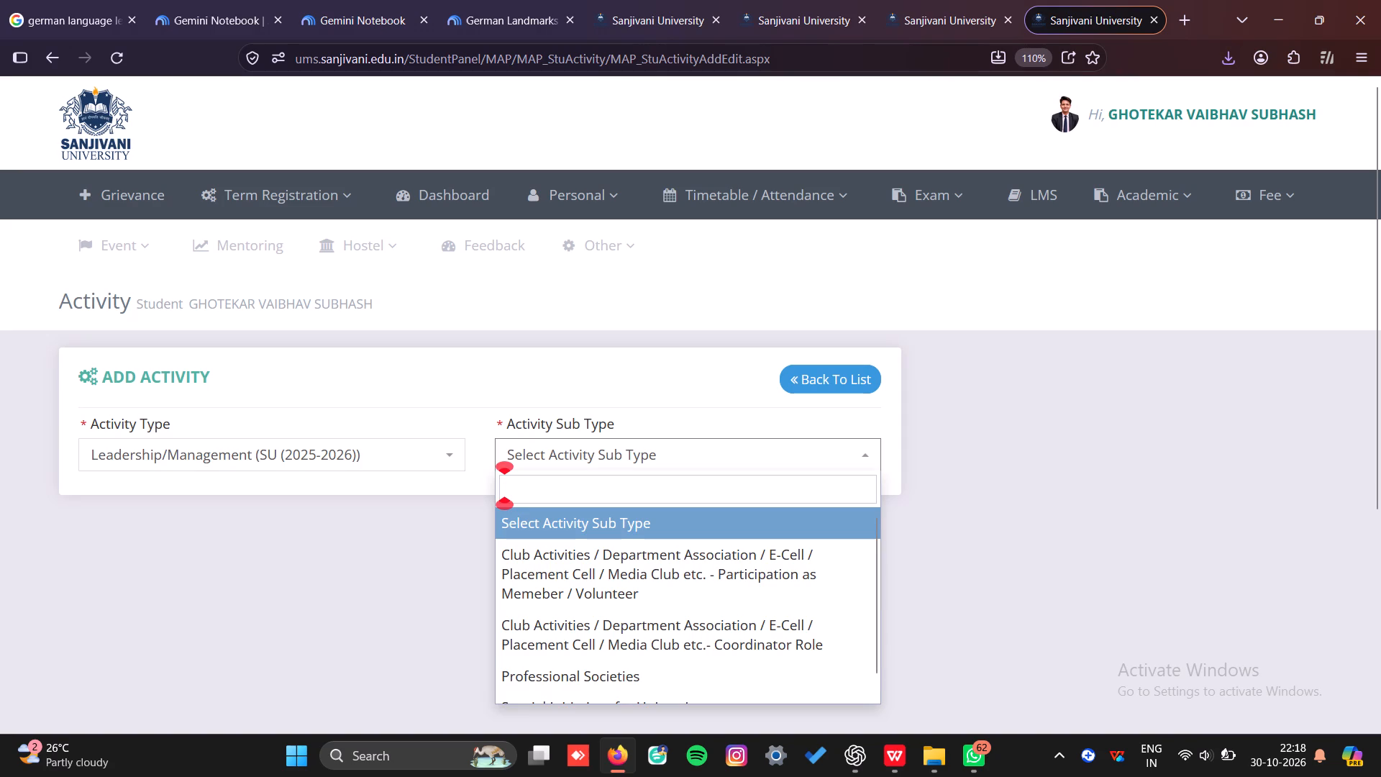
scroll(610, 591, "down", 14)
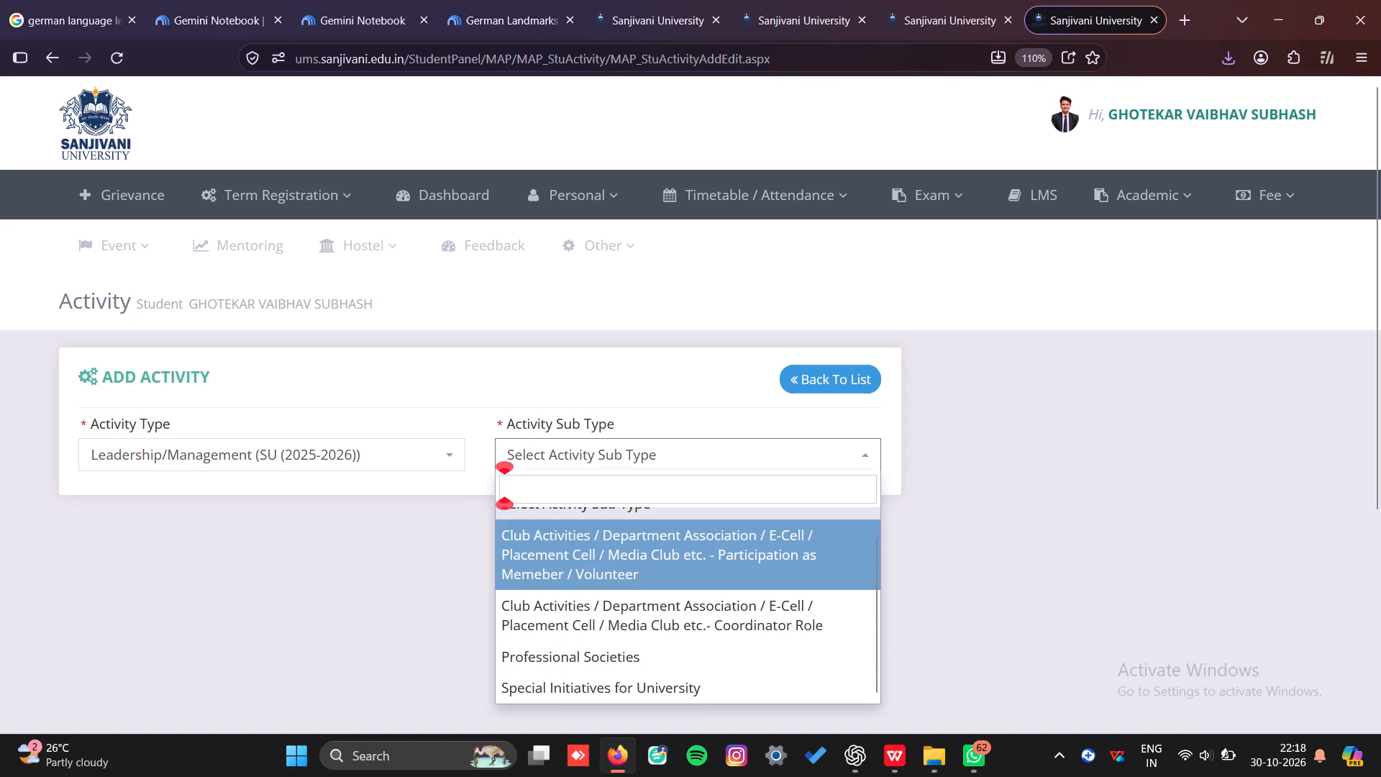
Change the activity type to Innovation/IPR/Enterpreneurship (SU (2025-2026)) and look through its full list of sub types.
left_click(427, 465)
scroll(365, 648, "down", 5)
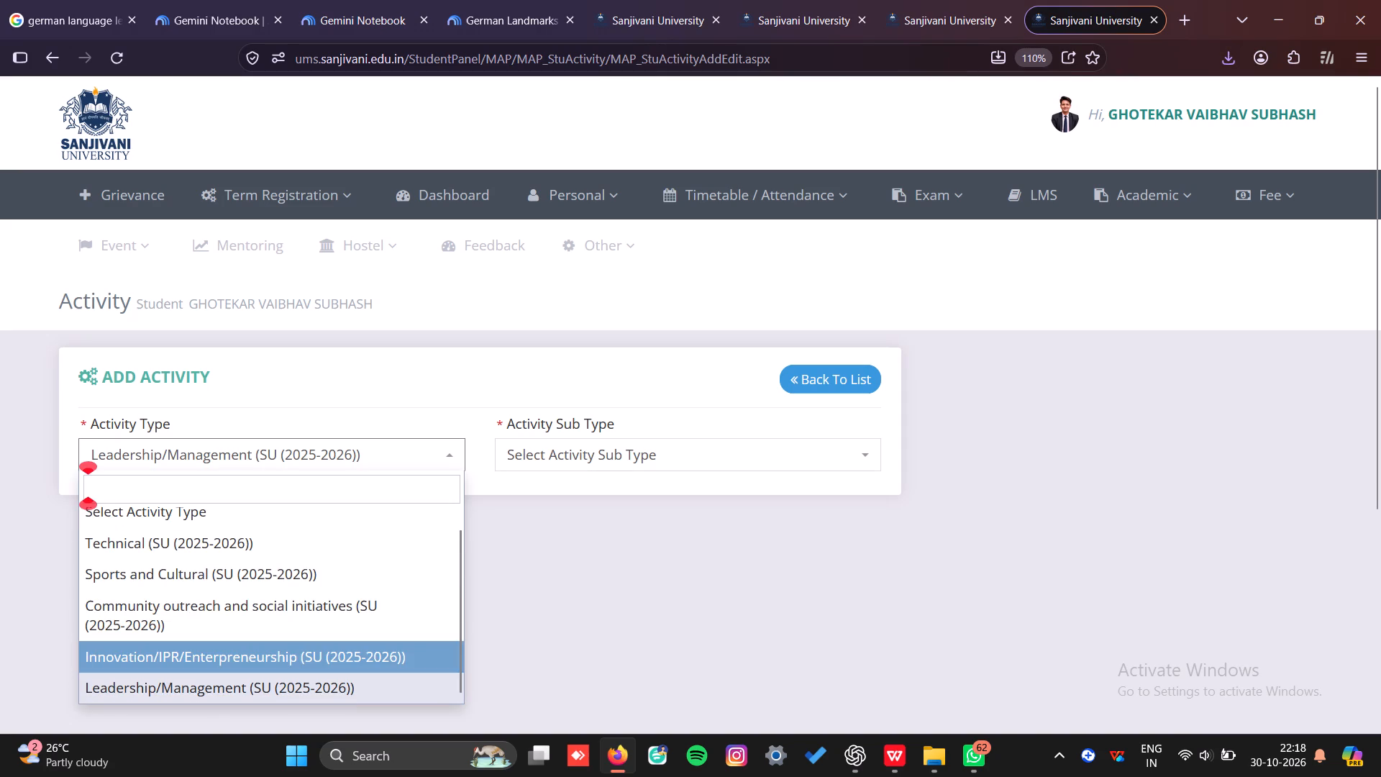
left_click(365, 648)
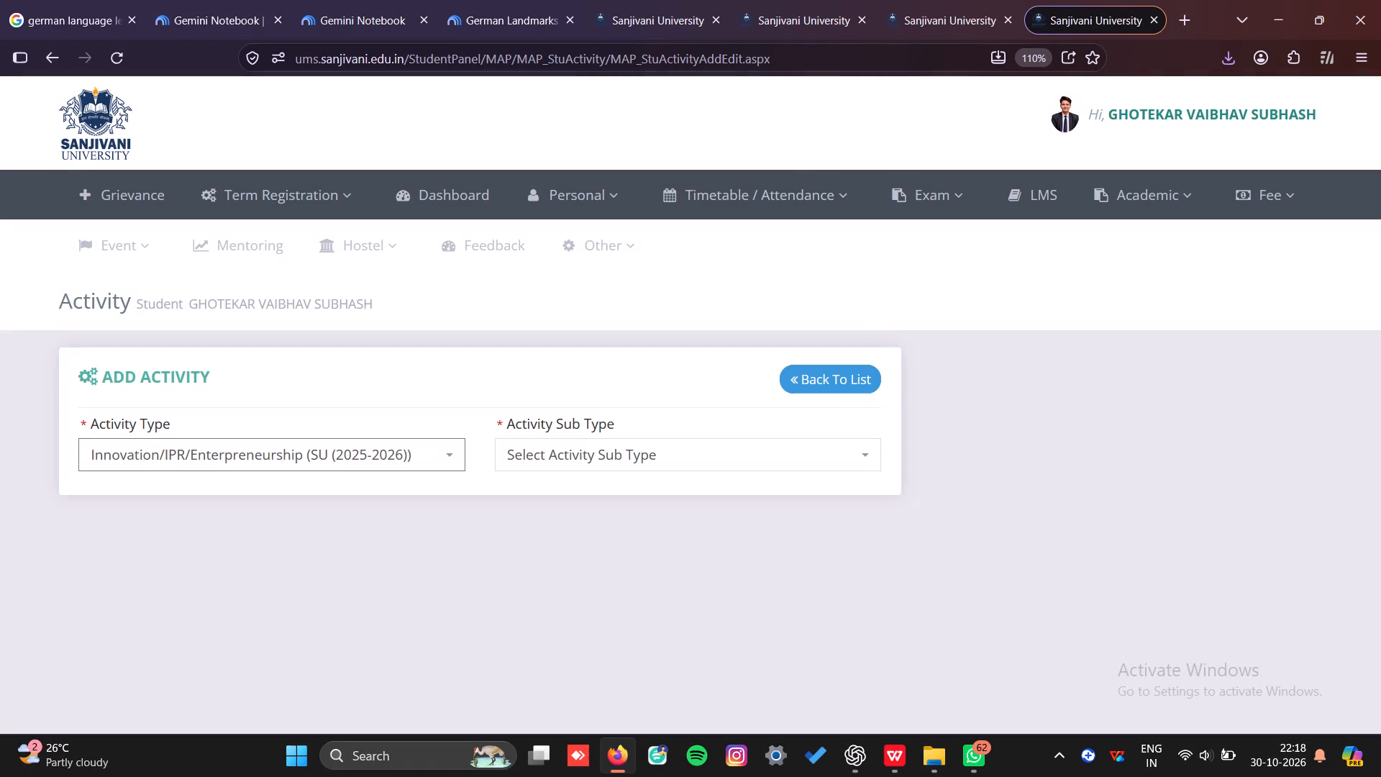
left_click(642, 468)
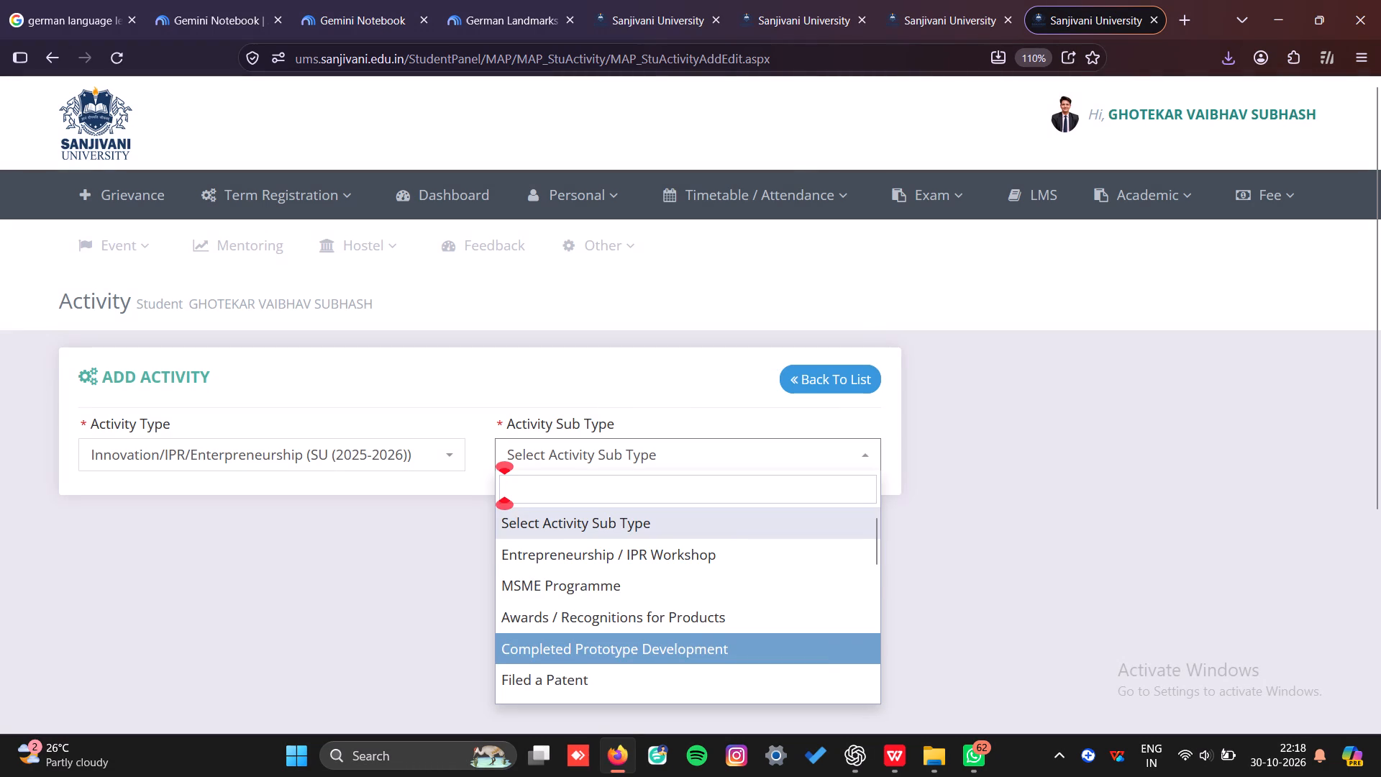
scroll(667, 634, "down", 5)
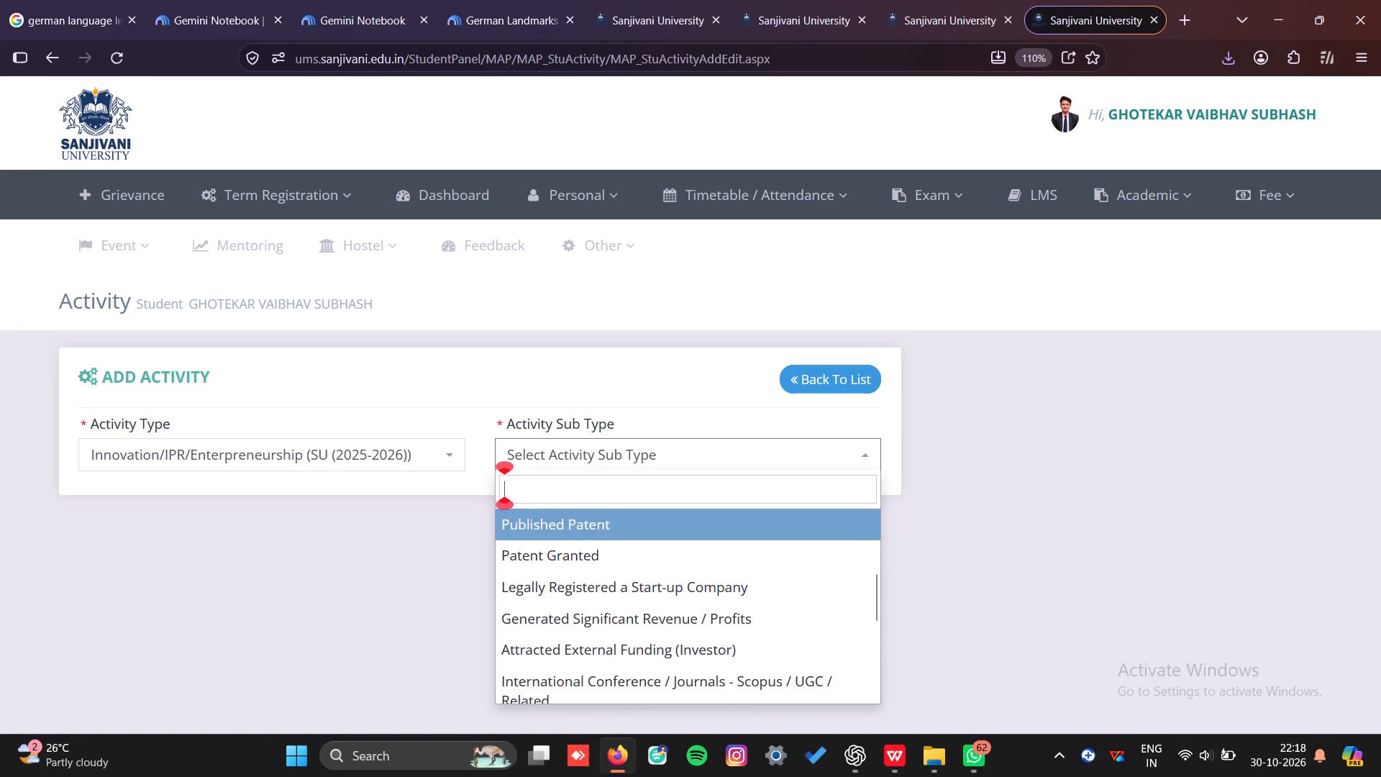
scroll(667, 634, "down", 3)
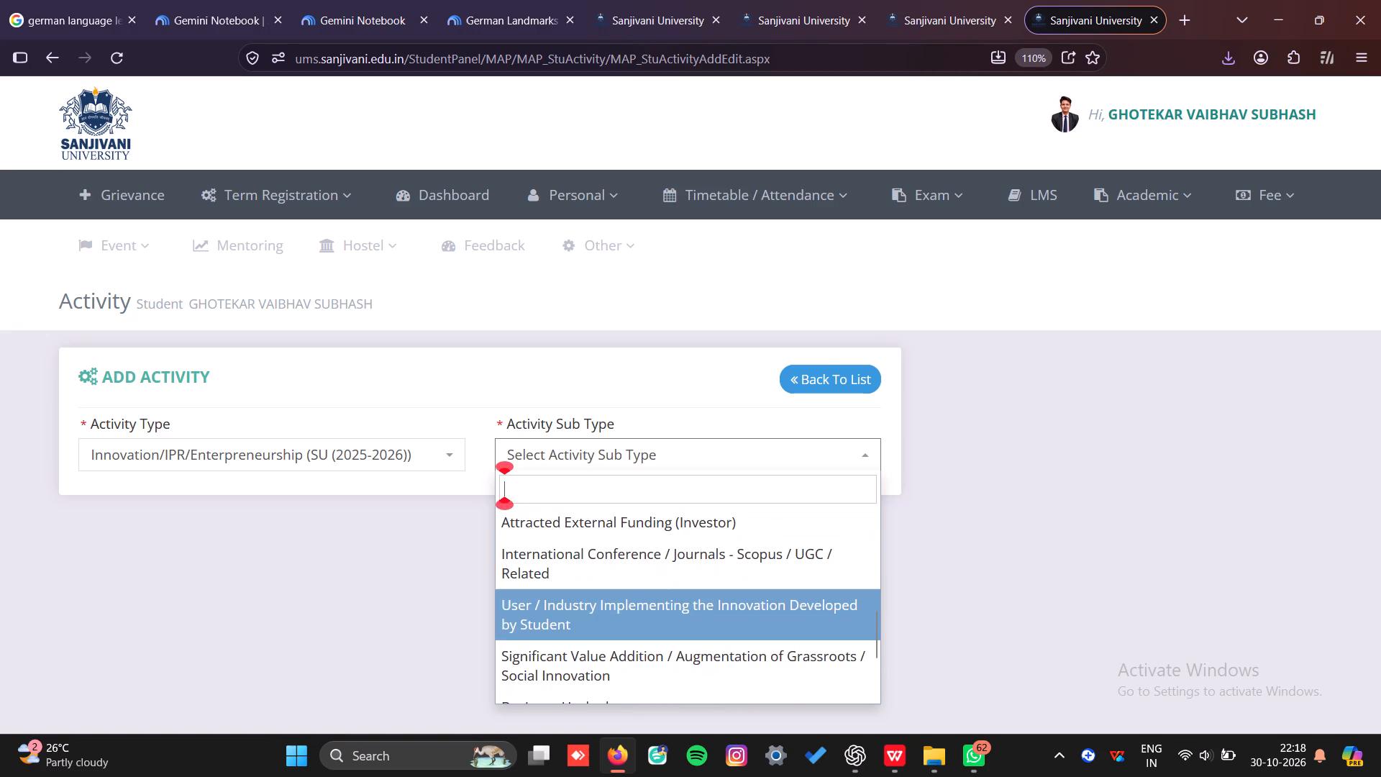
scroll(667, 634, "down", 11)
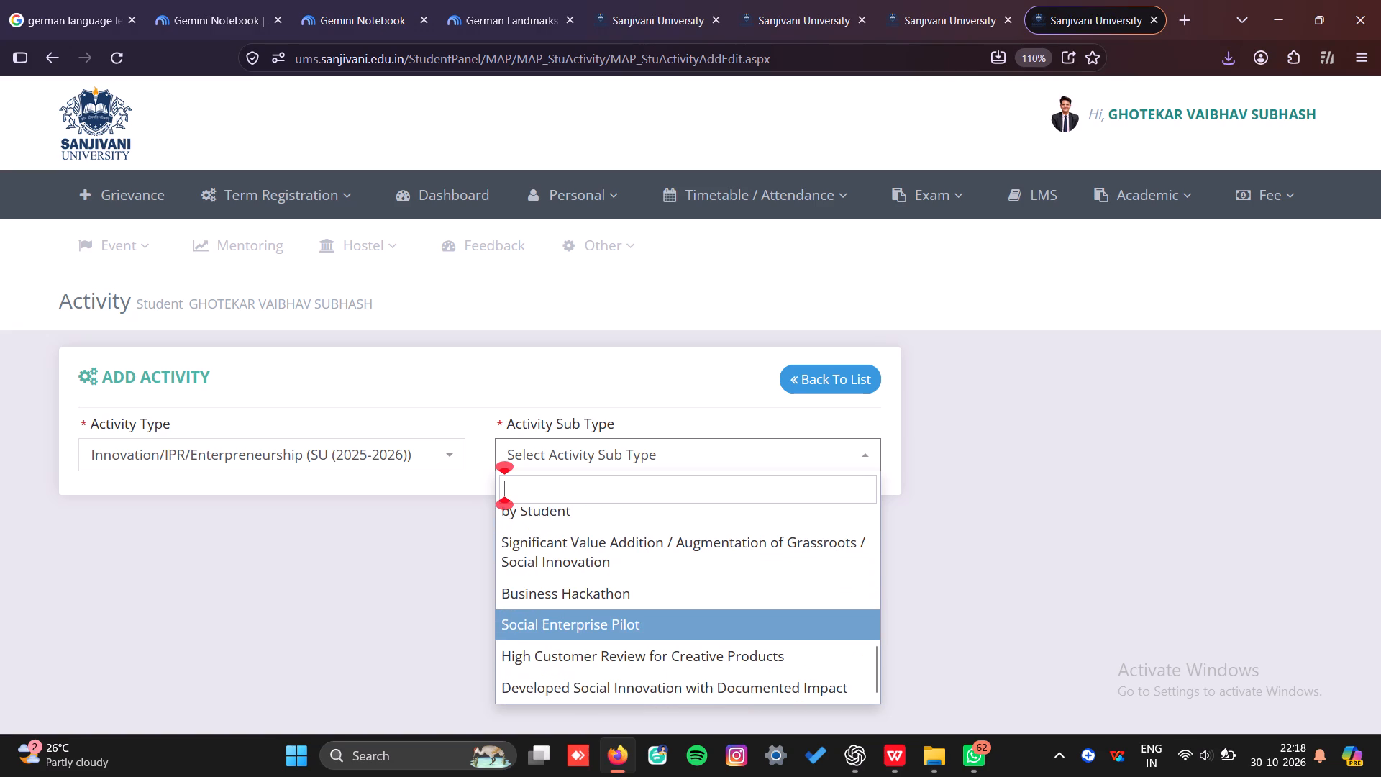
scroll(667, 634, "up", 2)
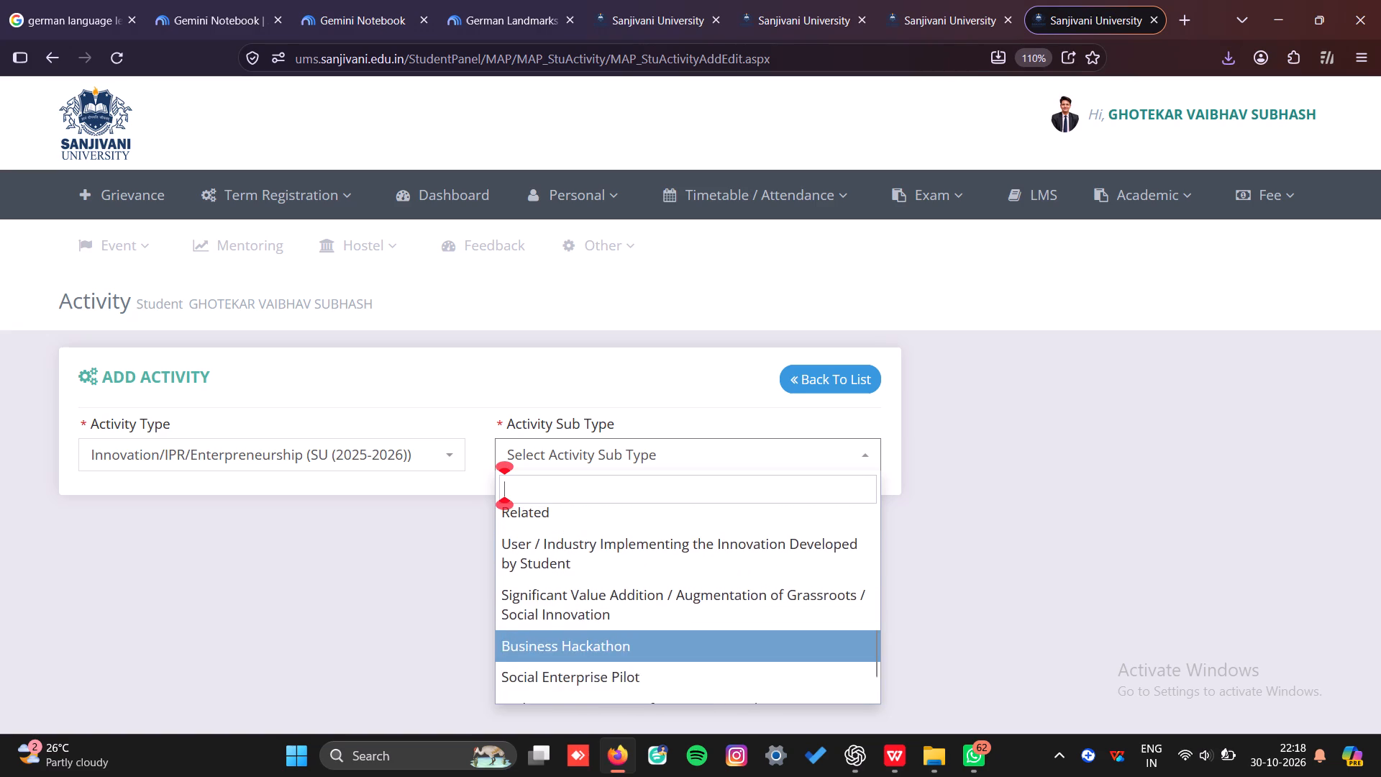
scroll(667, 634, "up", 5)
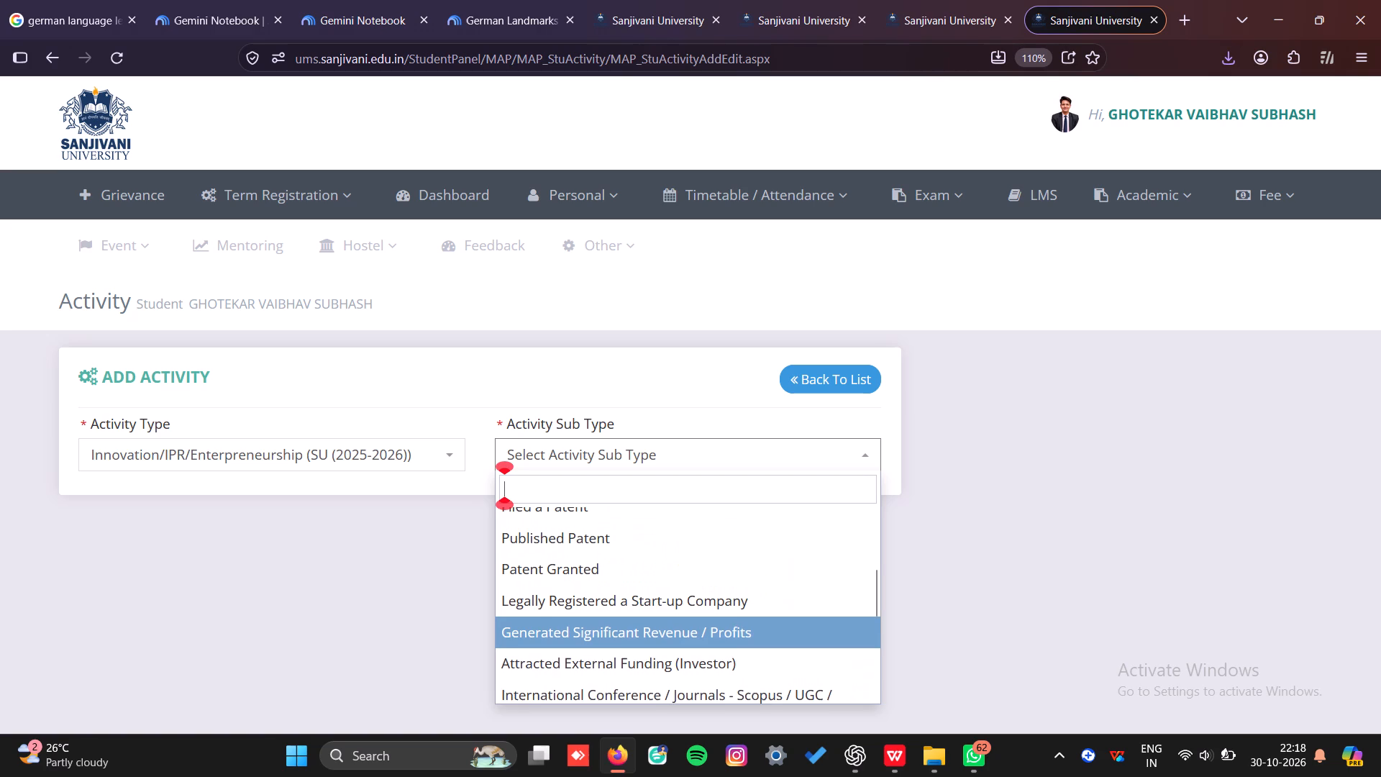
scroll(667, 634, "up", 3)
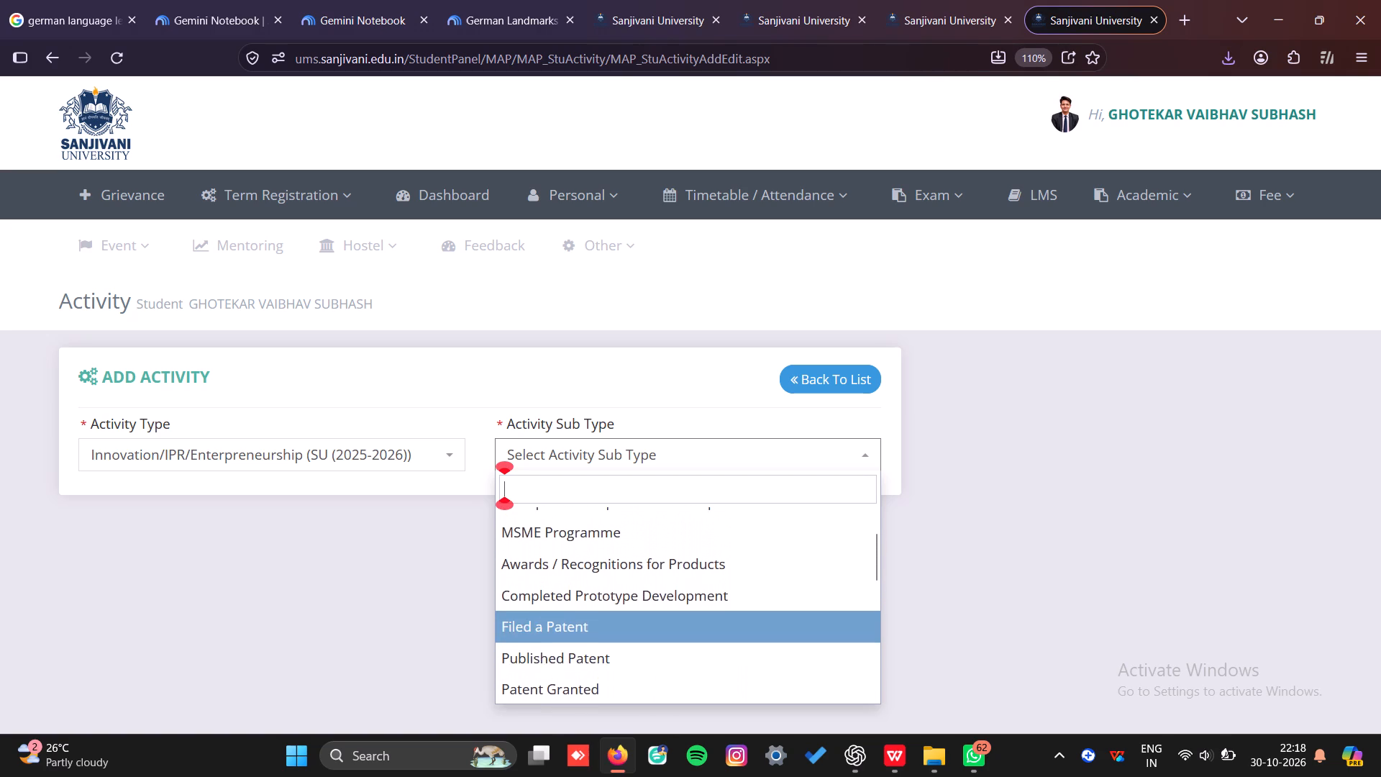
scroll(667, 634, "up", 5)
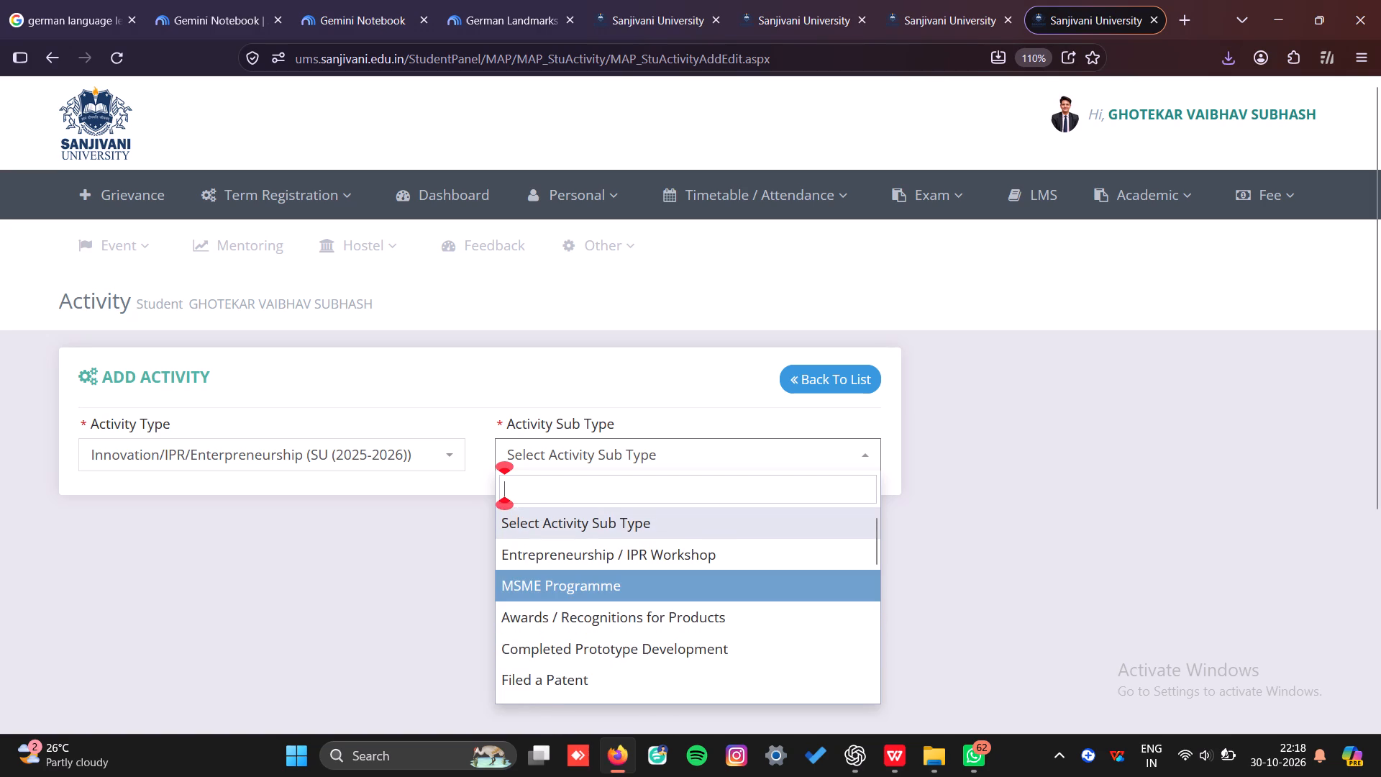
Set the activity type back to Technical (SU (2025-2026)) and look through its sub types for one that fits the certificate.
left_click(331, 471)
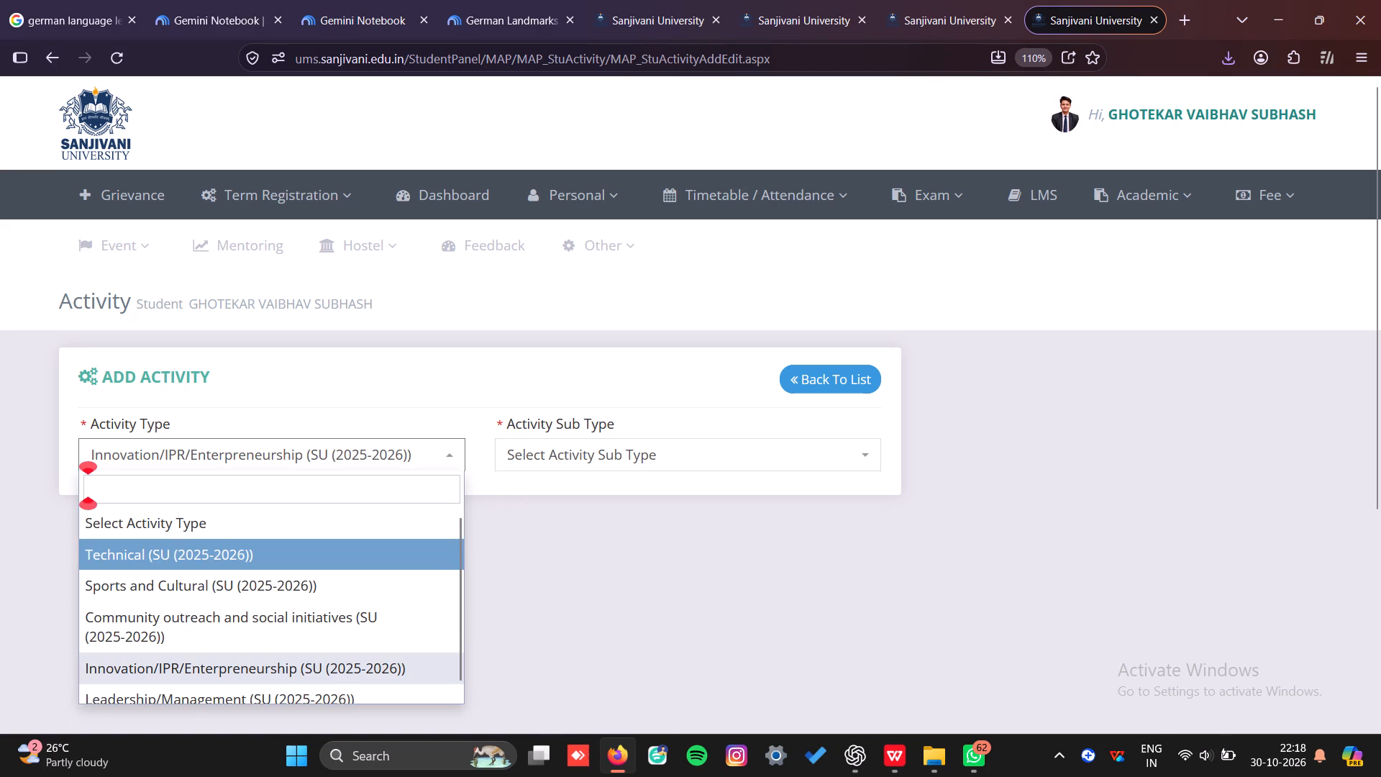
left_click(309, 558)
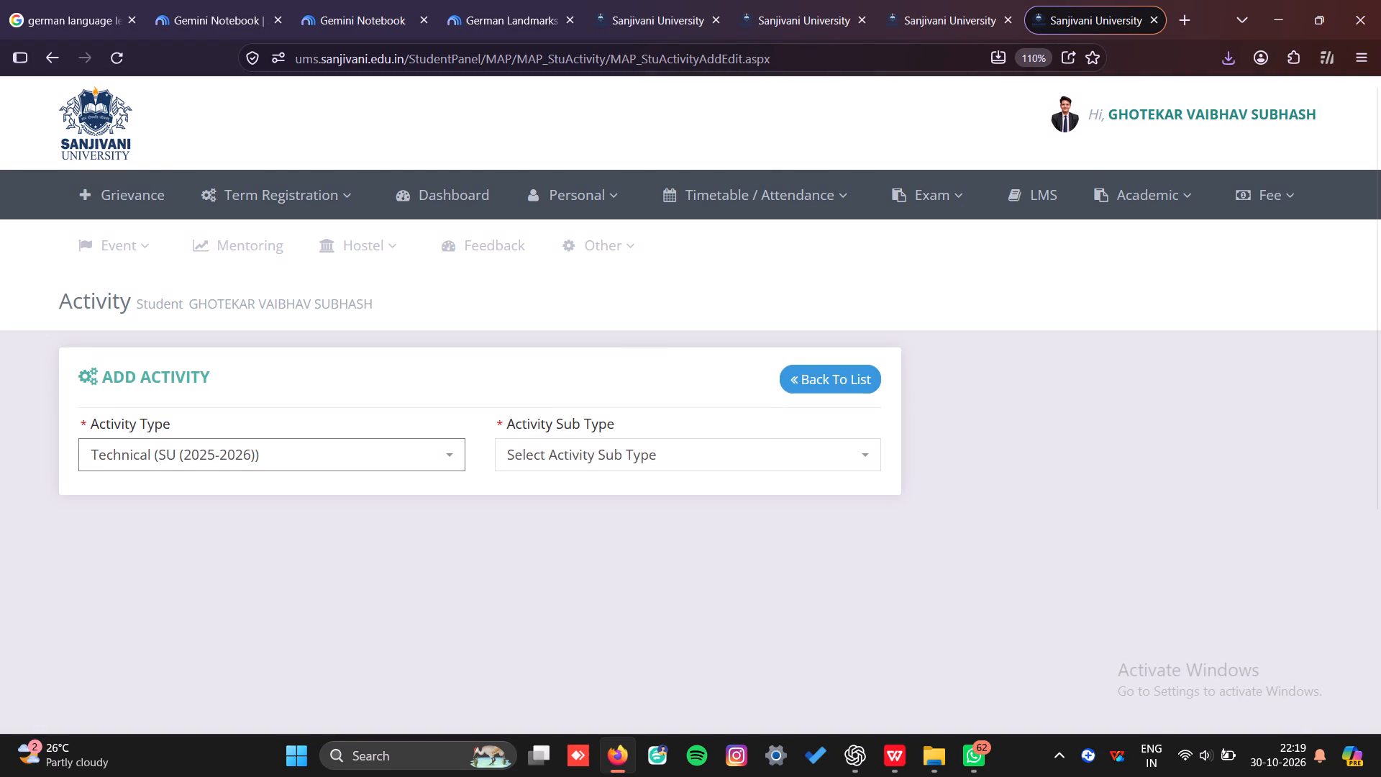
left_click(592, 446)
scroll(565, 601, "down", 3)
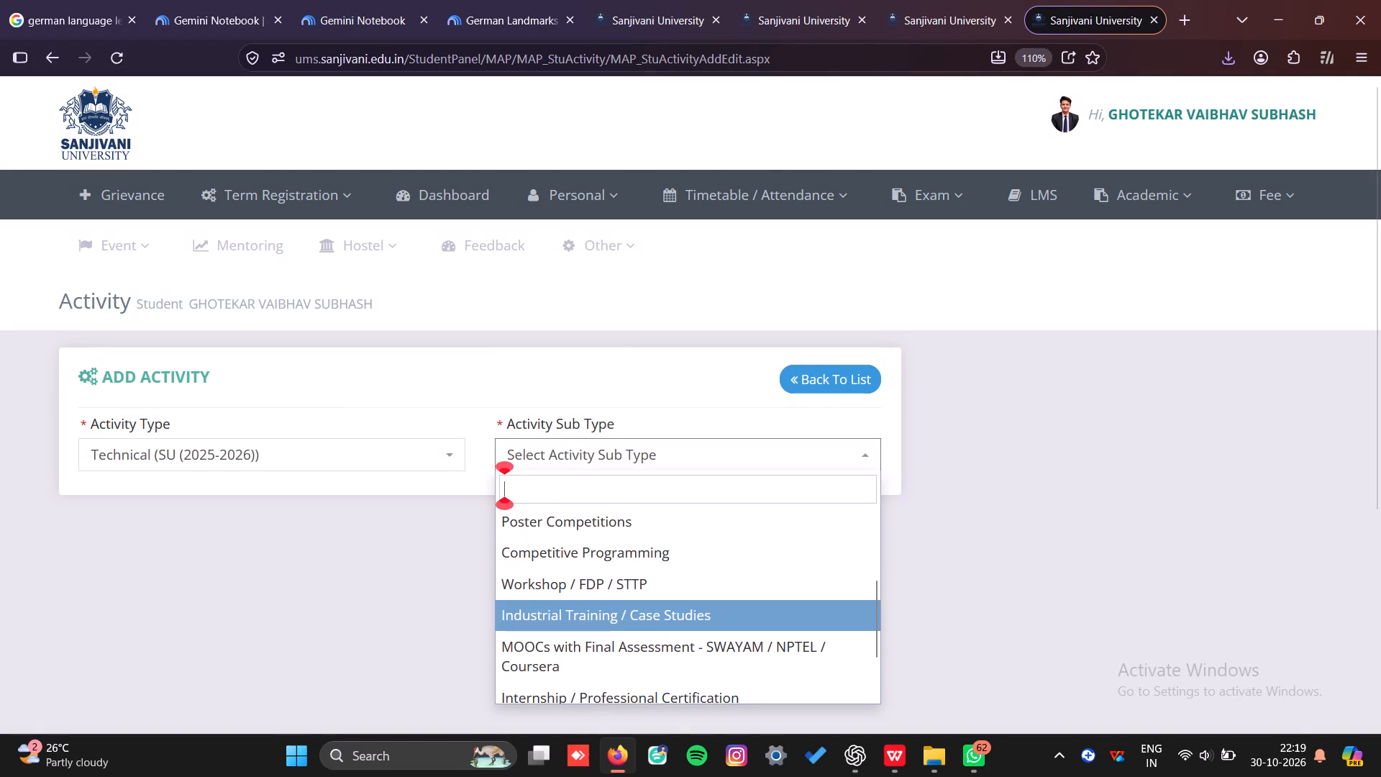
scroll(565, 601, "down", 2)
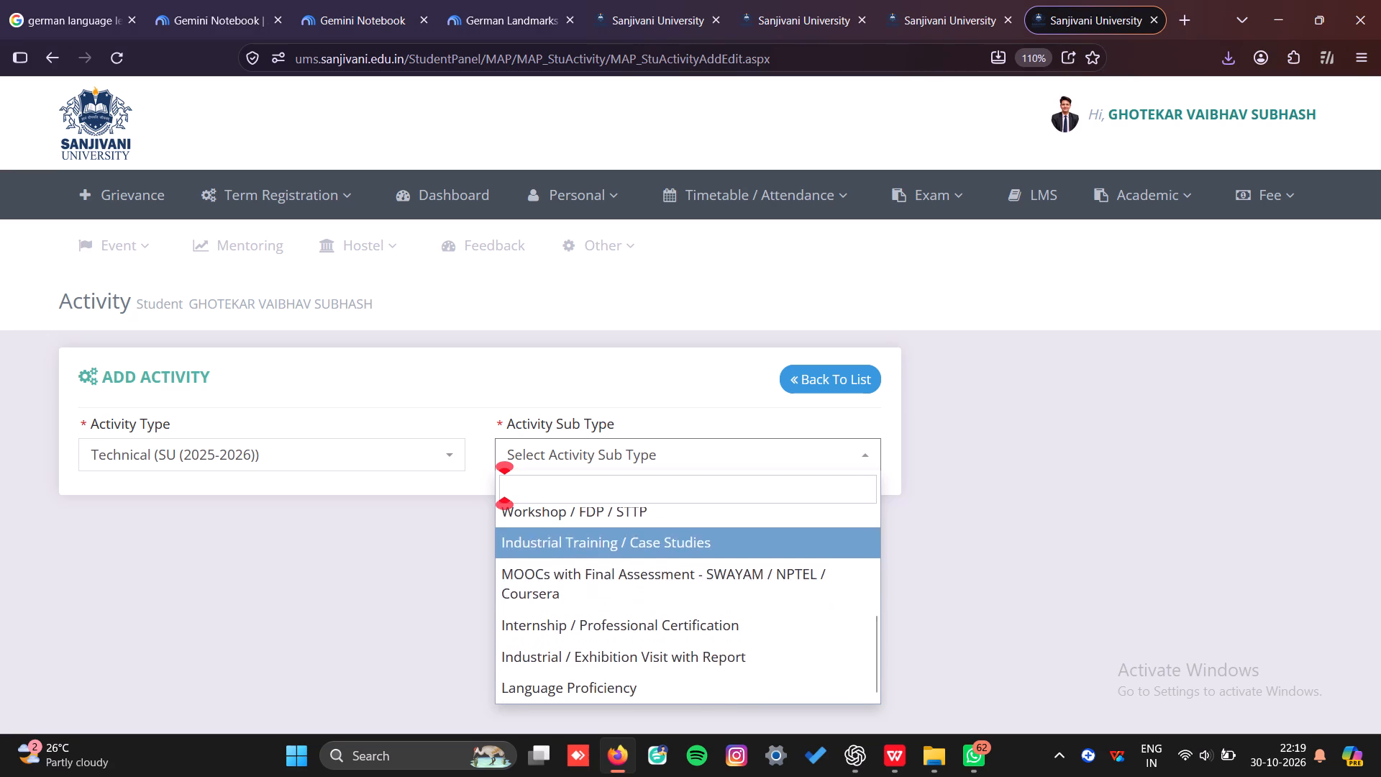
scroll(565, 601, "down", 1)
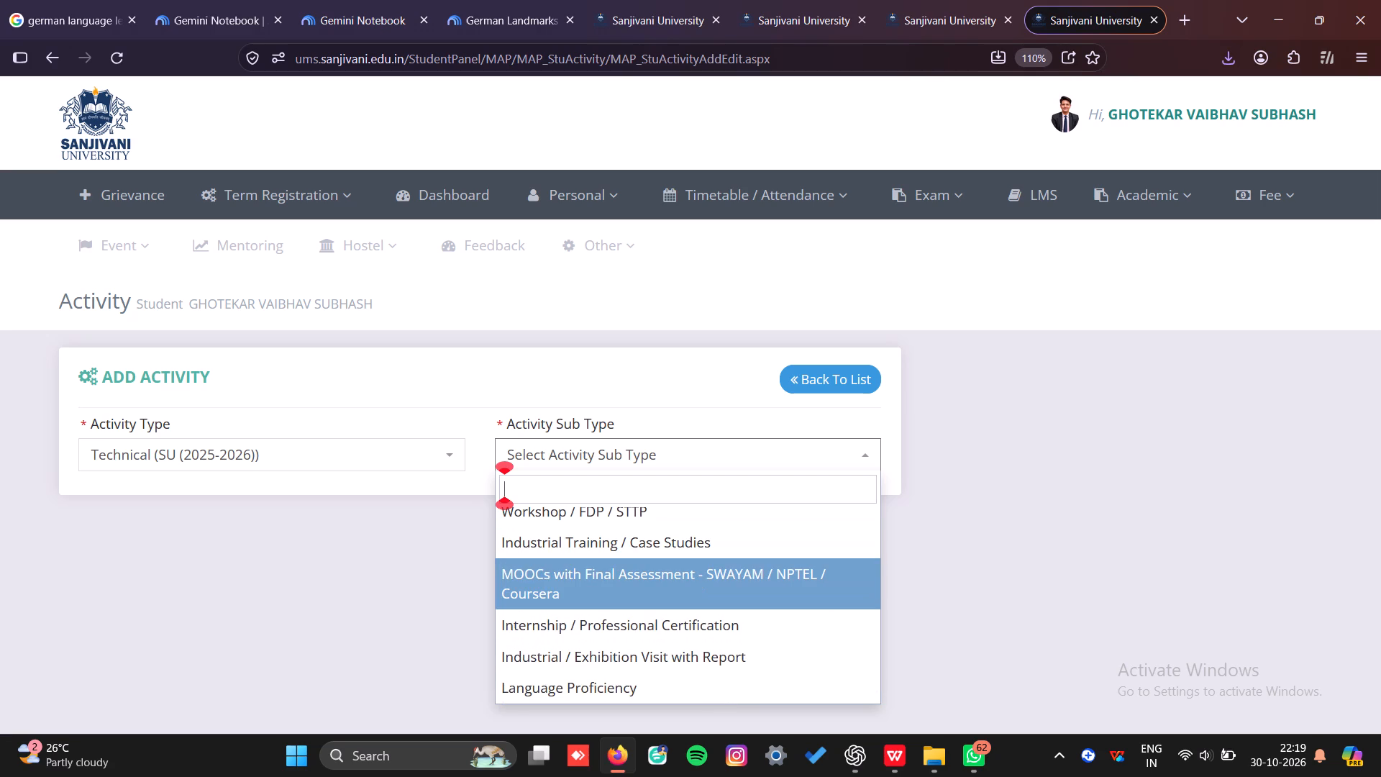
scroll(565, 601, "up", 3)
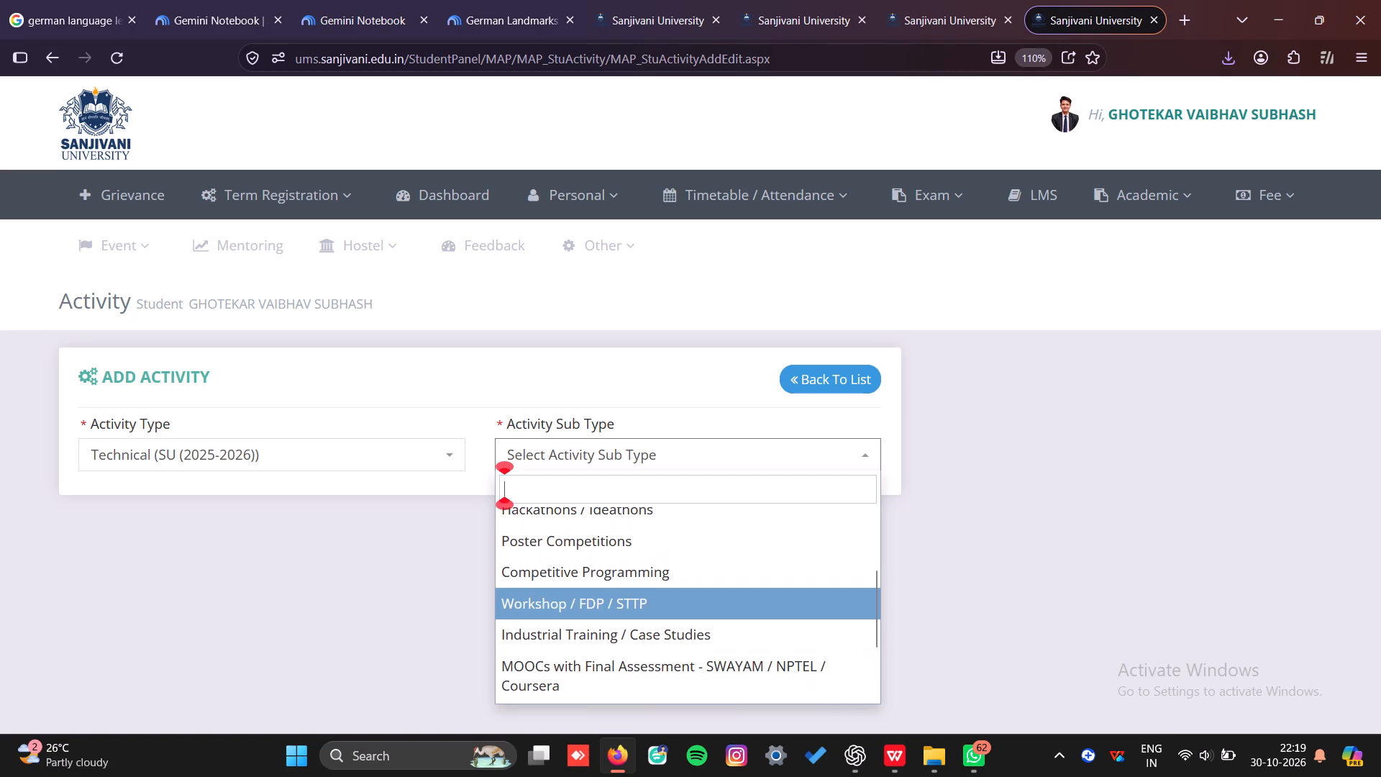
scroll(565, 601, "up", 3)
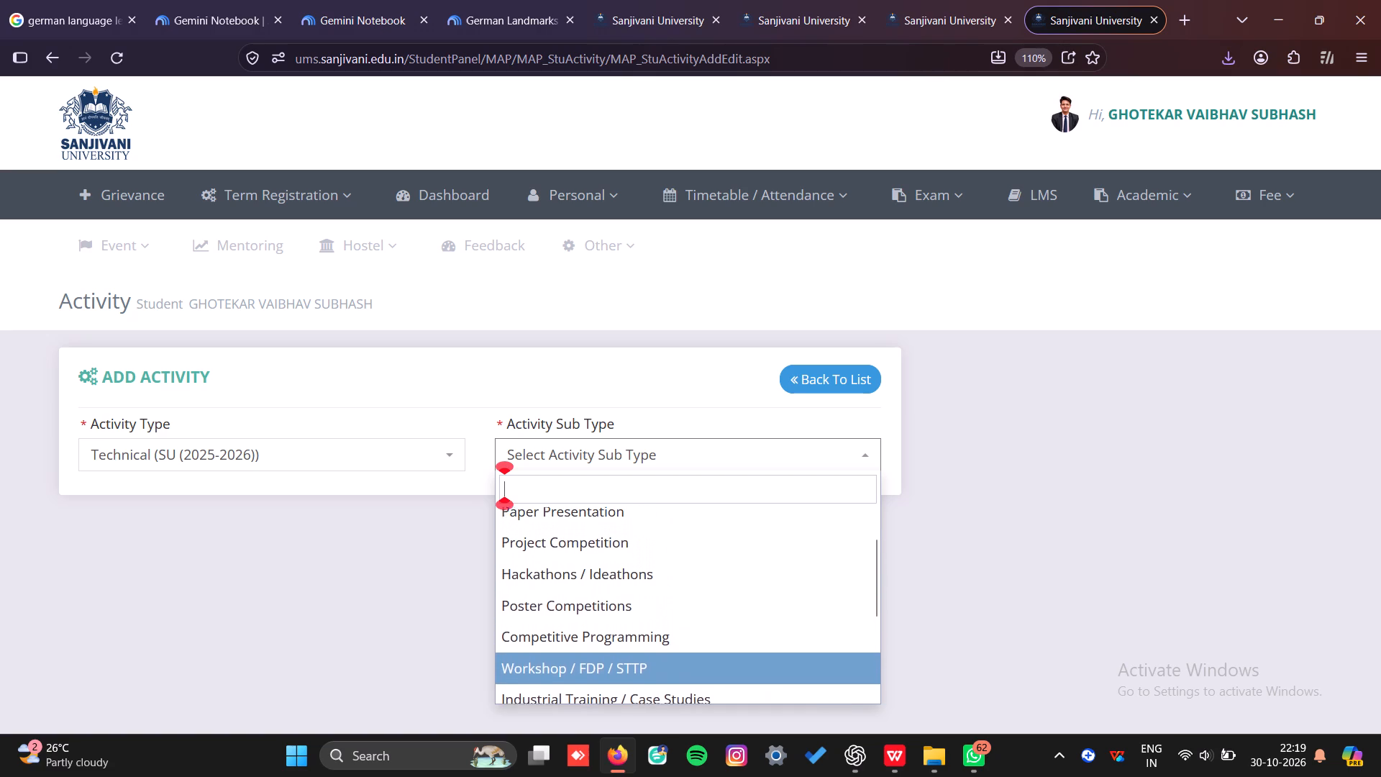
scroll(565, 601, "up", 3)
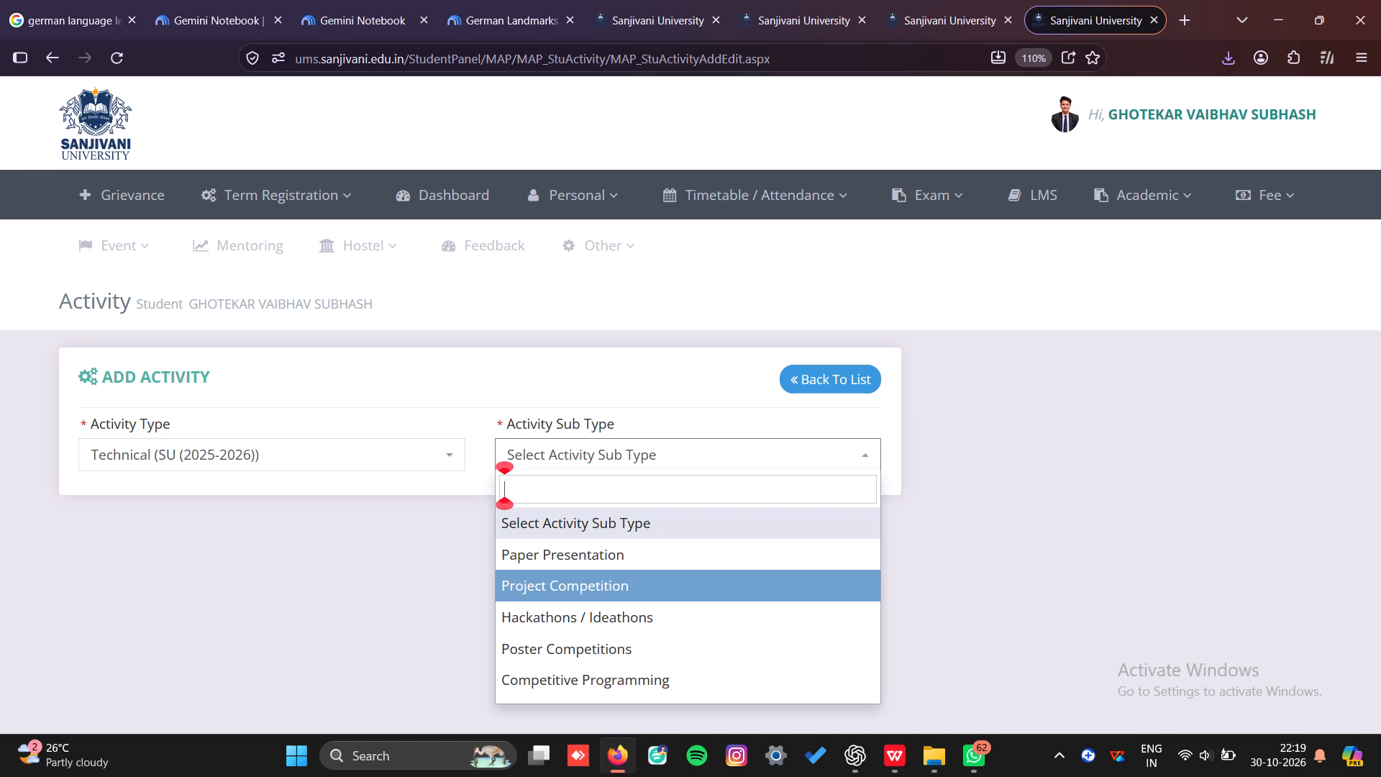
scroll(565, 601, "up", 5)
scroll(565, 601, "down", 13)
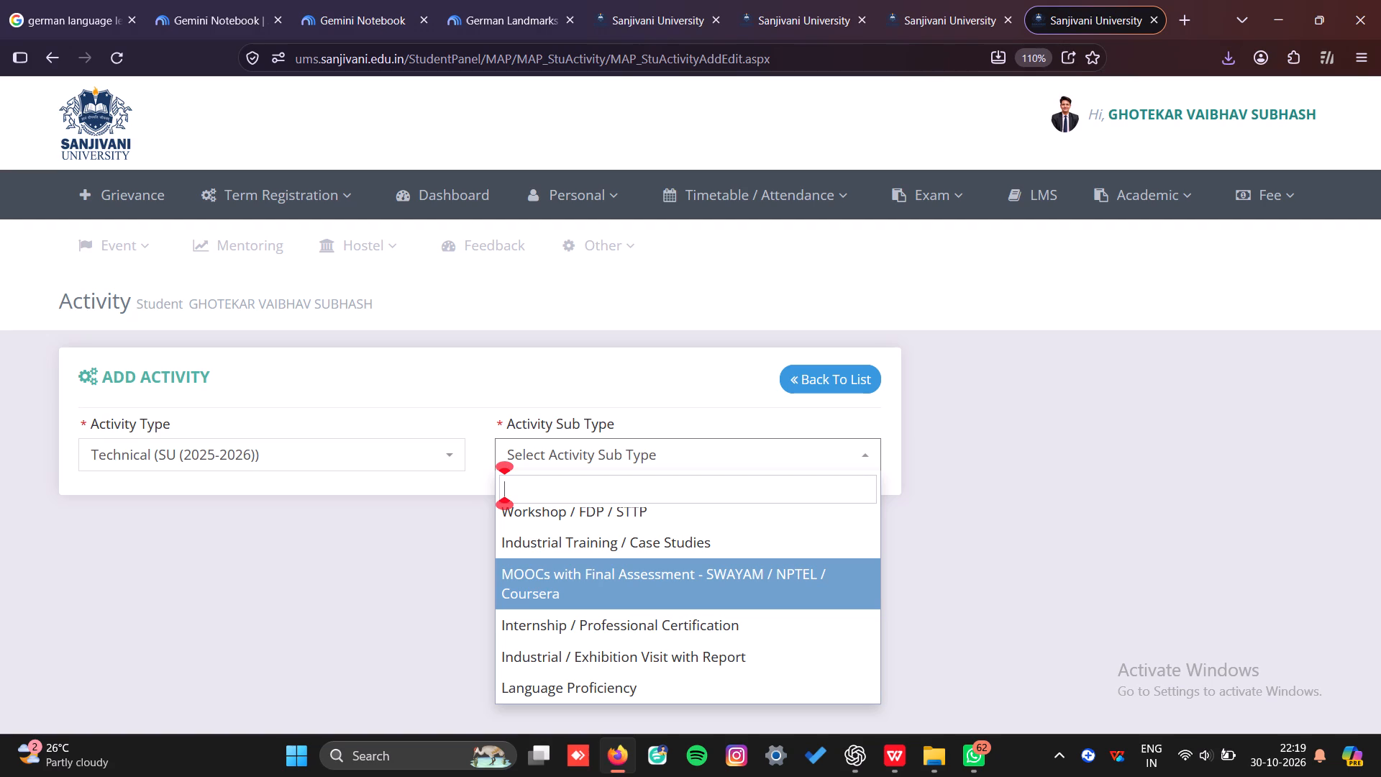
Check the 09_Python_Bootcamp certificate in the Downloads folder and set the activity sub type to Workshop / FDP / STTP.
left_click(301, 448)
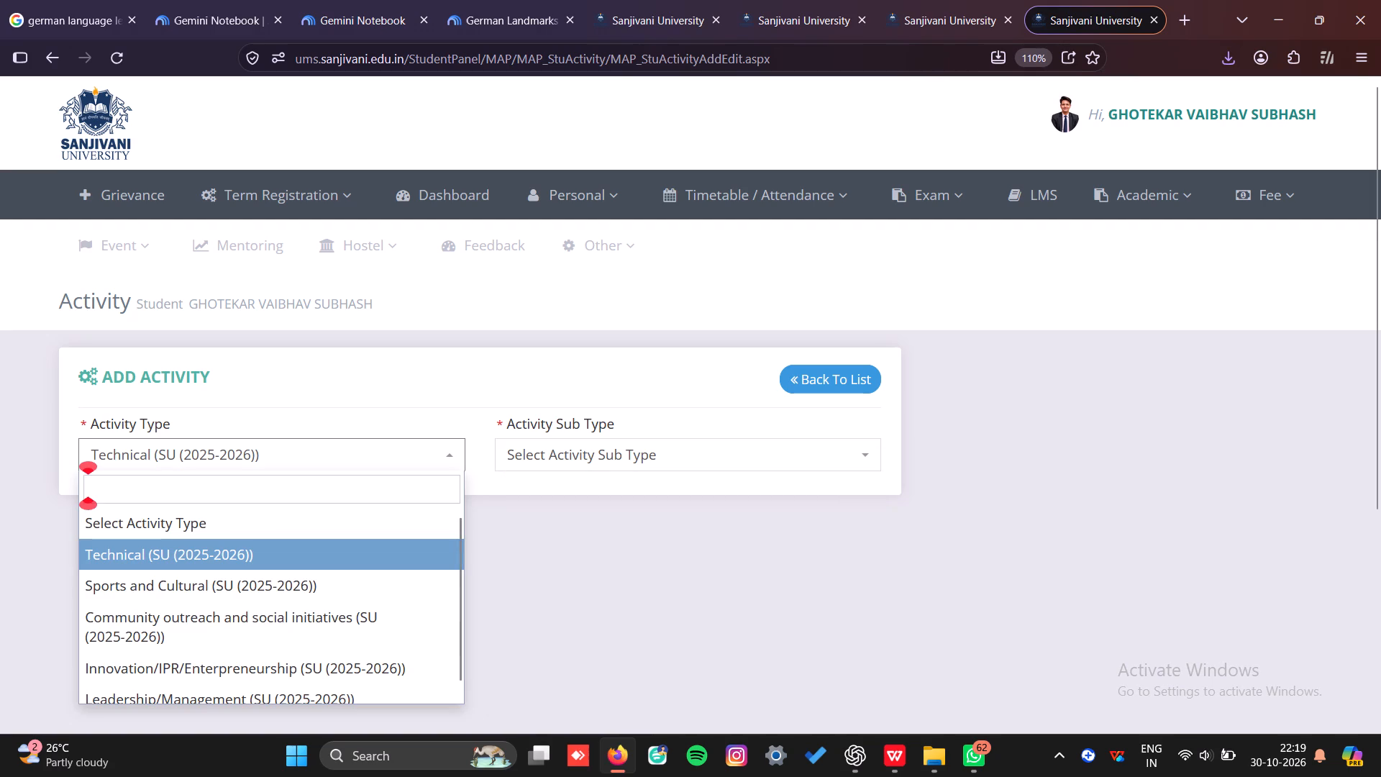
scroll(287, 555, "down", 1)
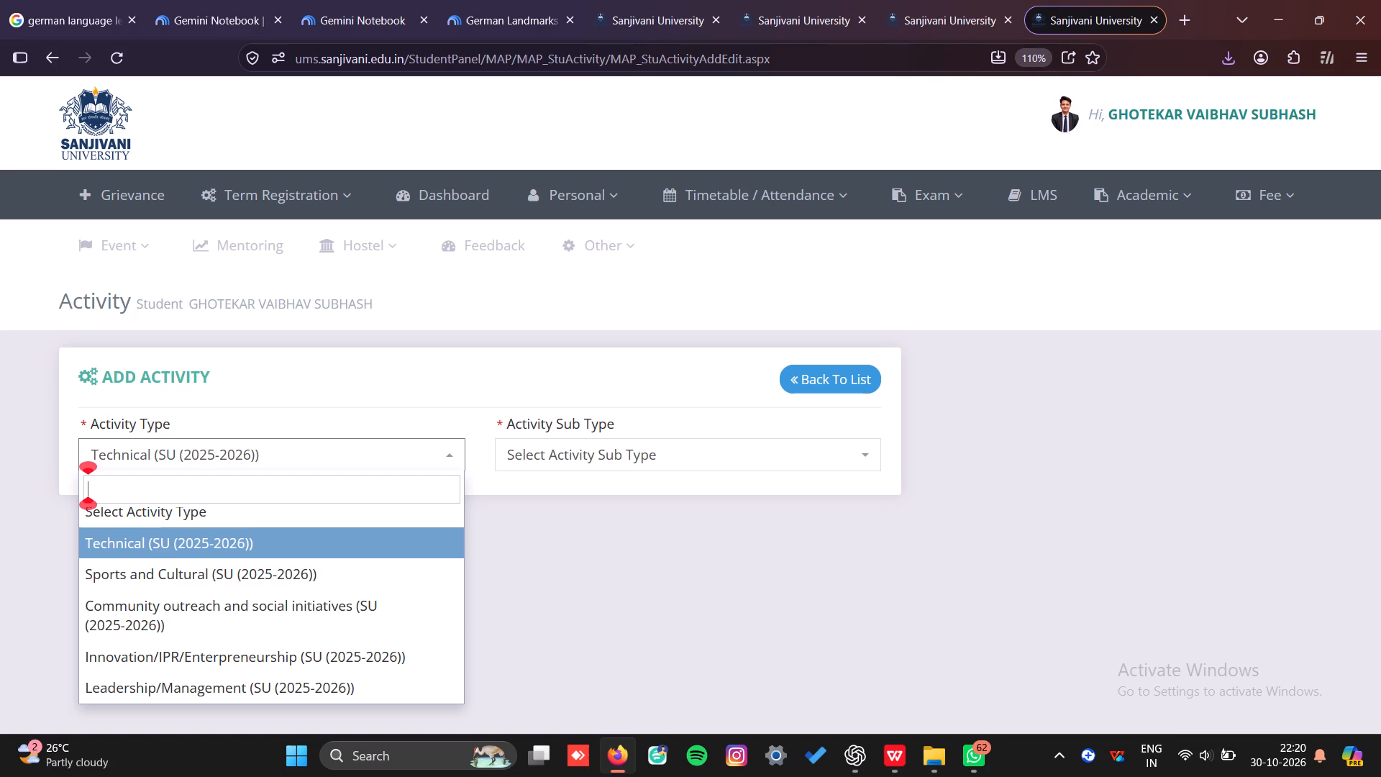
left_click(936, 771)
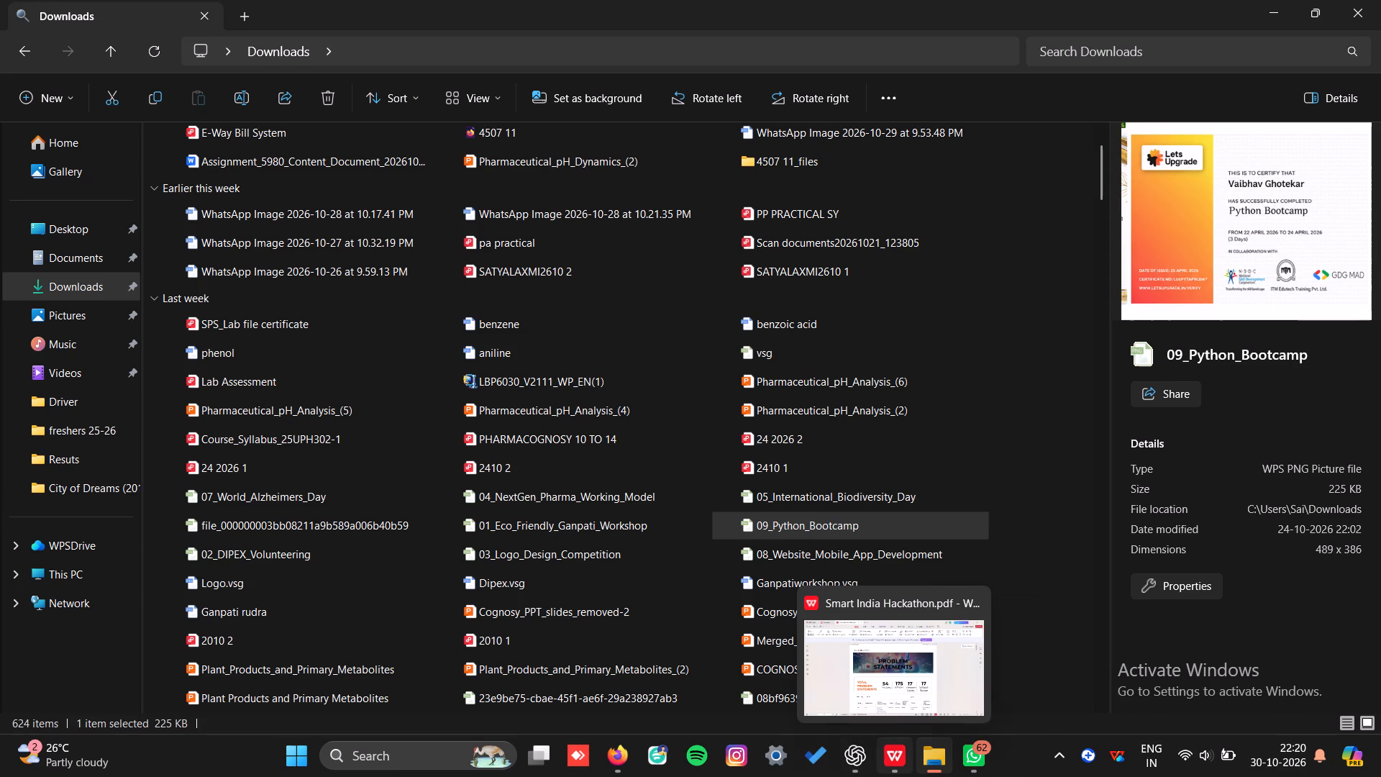
left_click(619, 748)
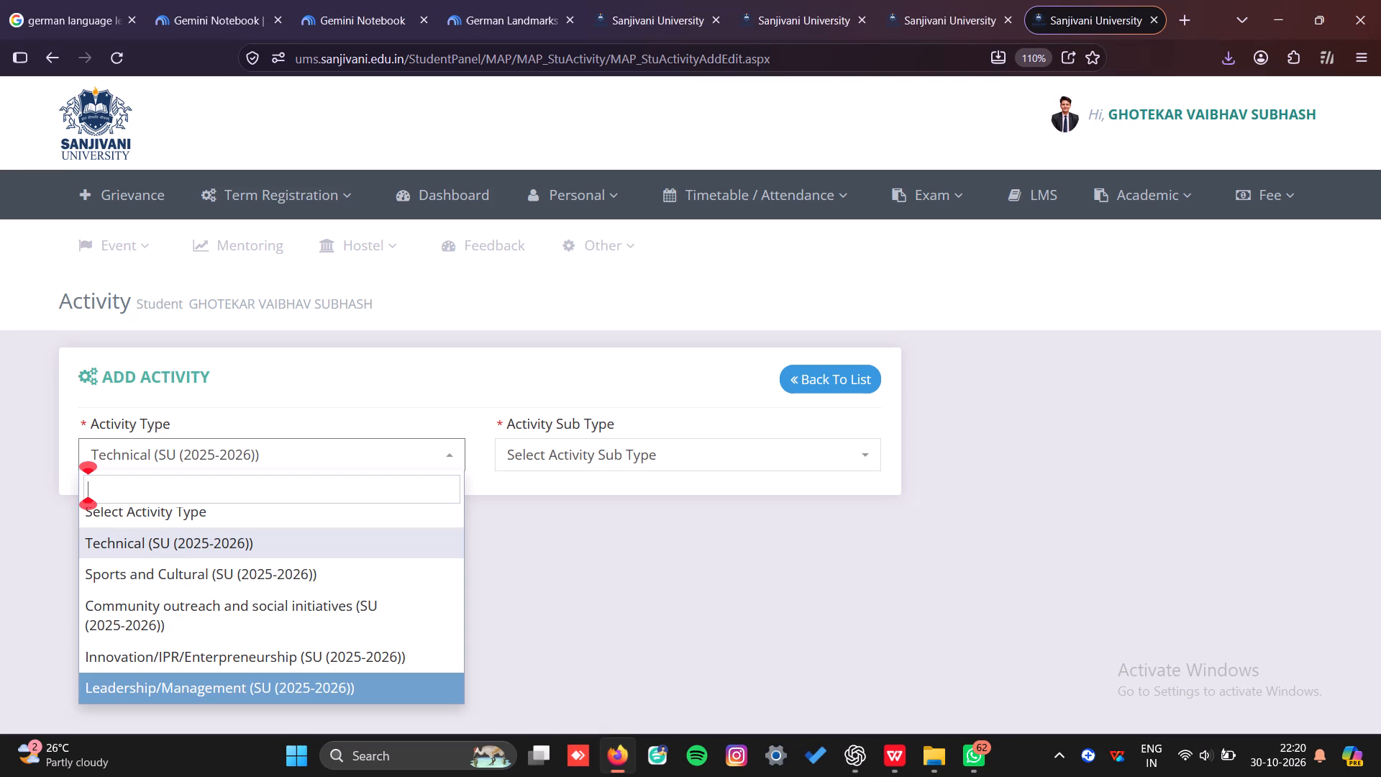
left_click(767, 465)
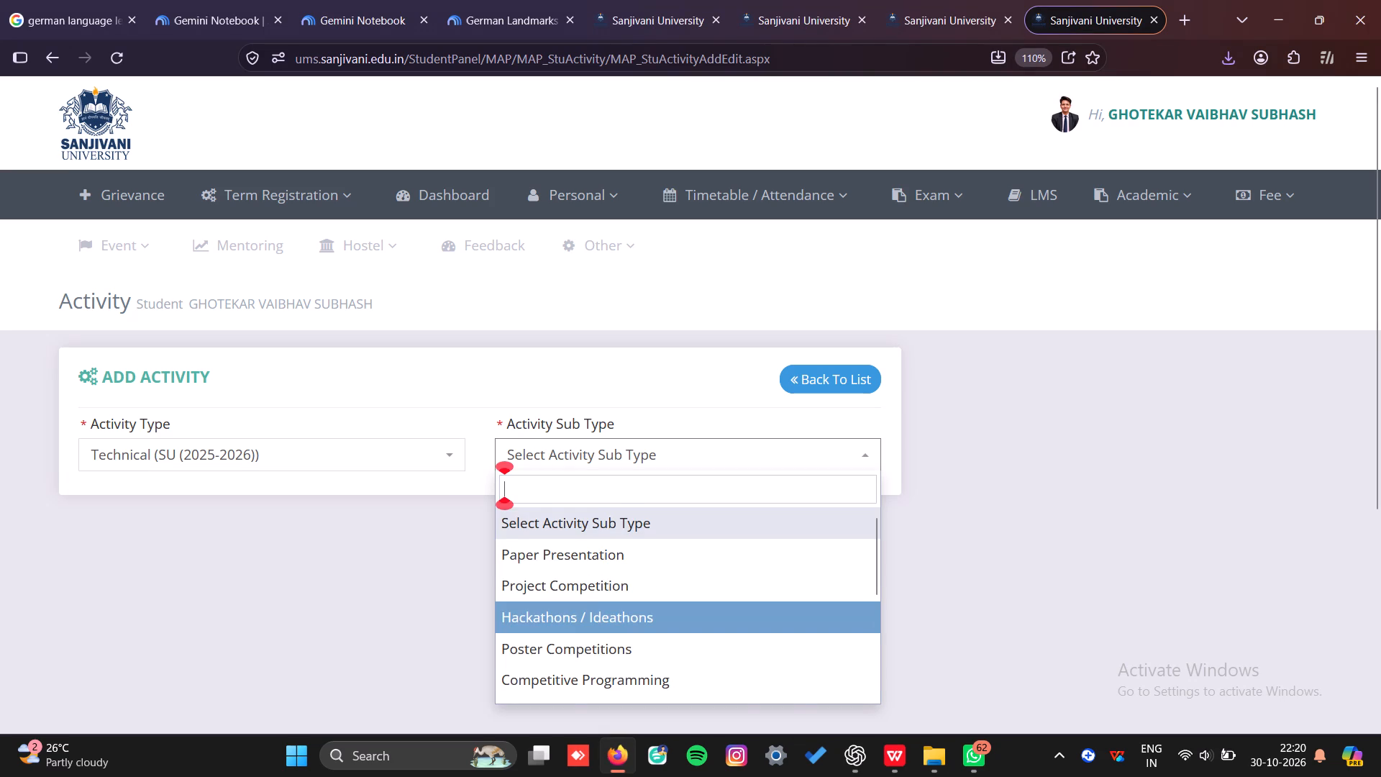
scroll(709, 636, "down", 7)
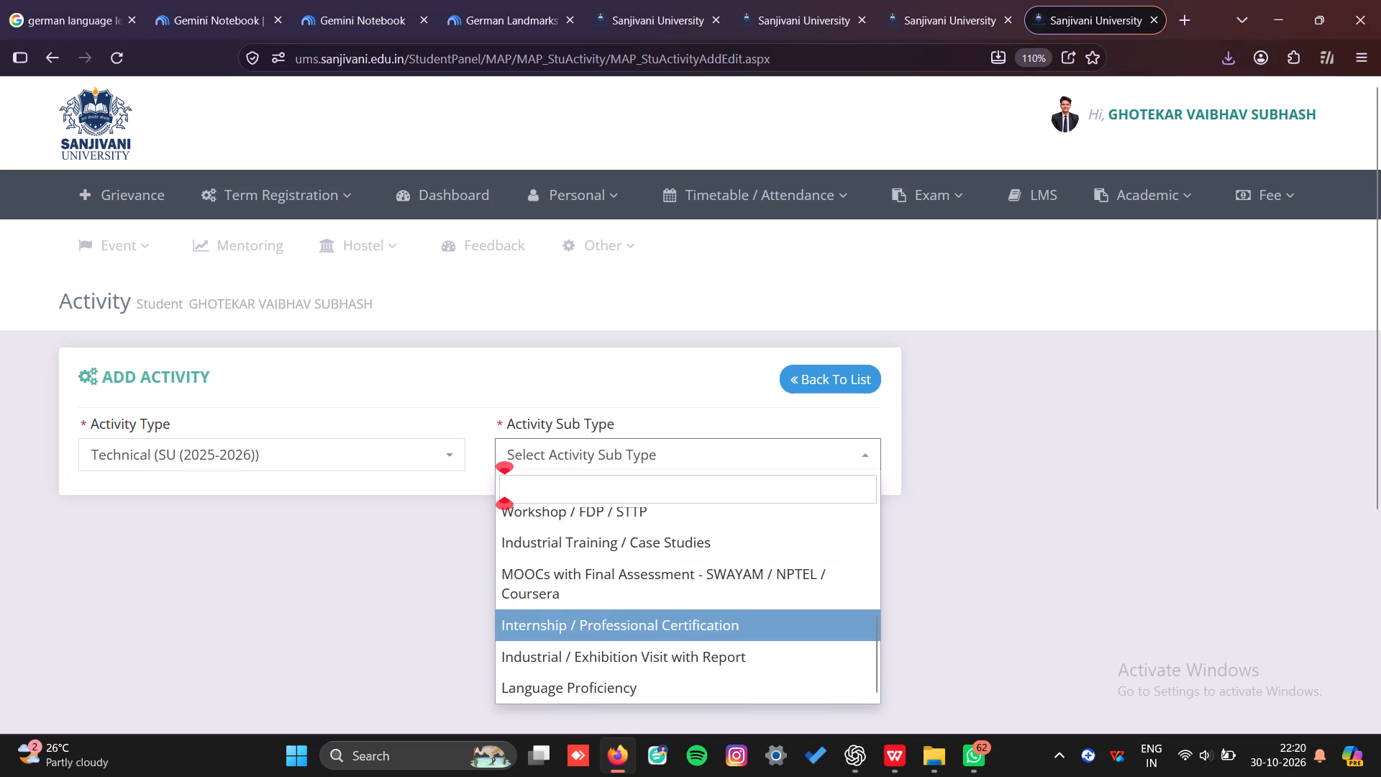
left_click(771, 522)
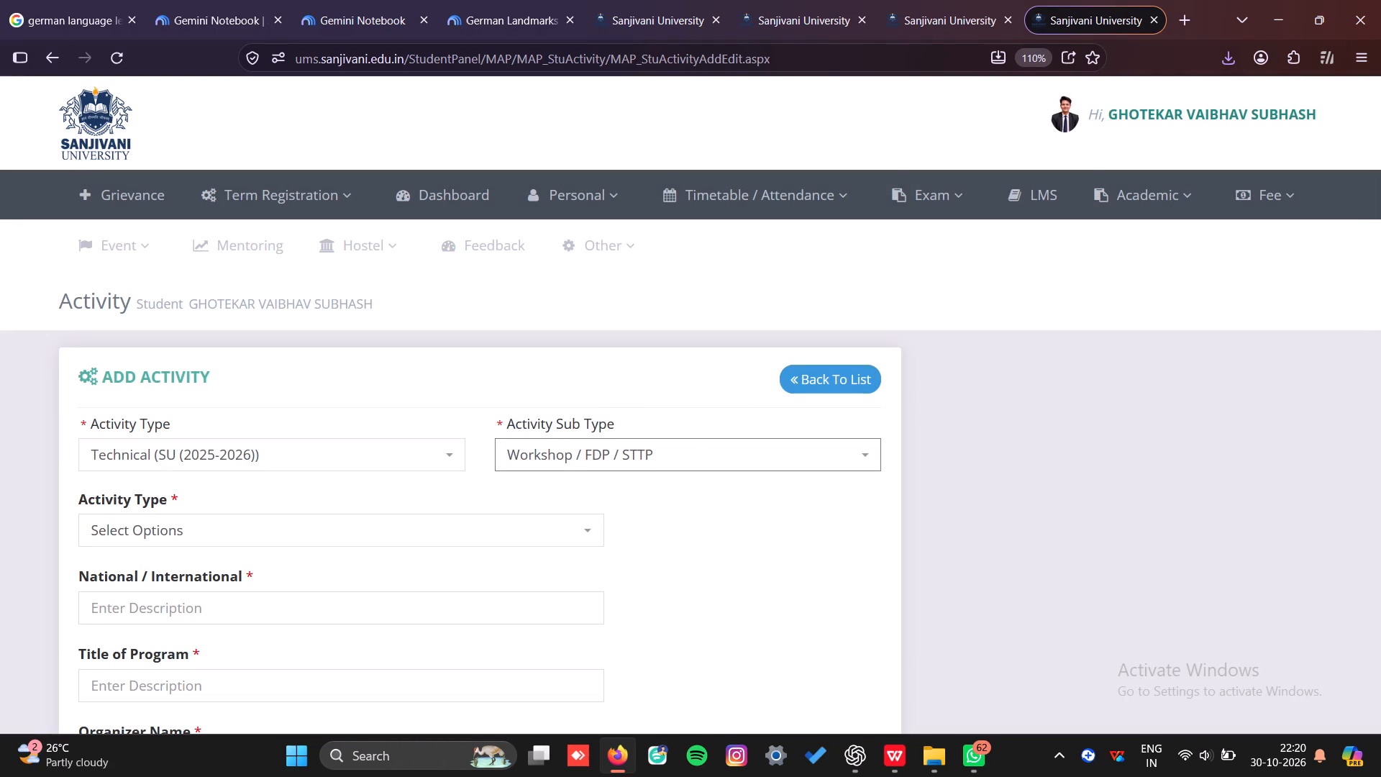
Look through the required fields of the Workshop / FDP / STTP form and compare them with the Python Bootcamp certificate in Downloads.
left_click(429, 619)
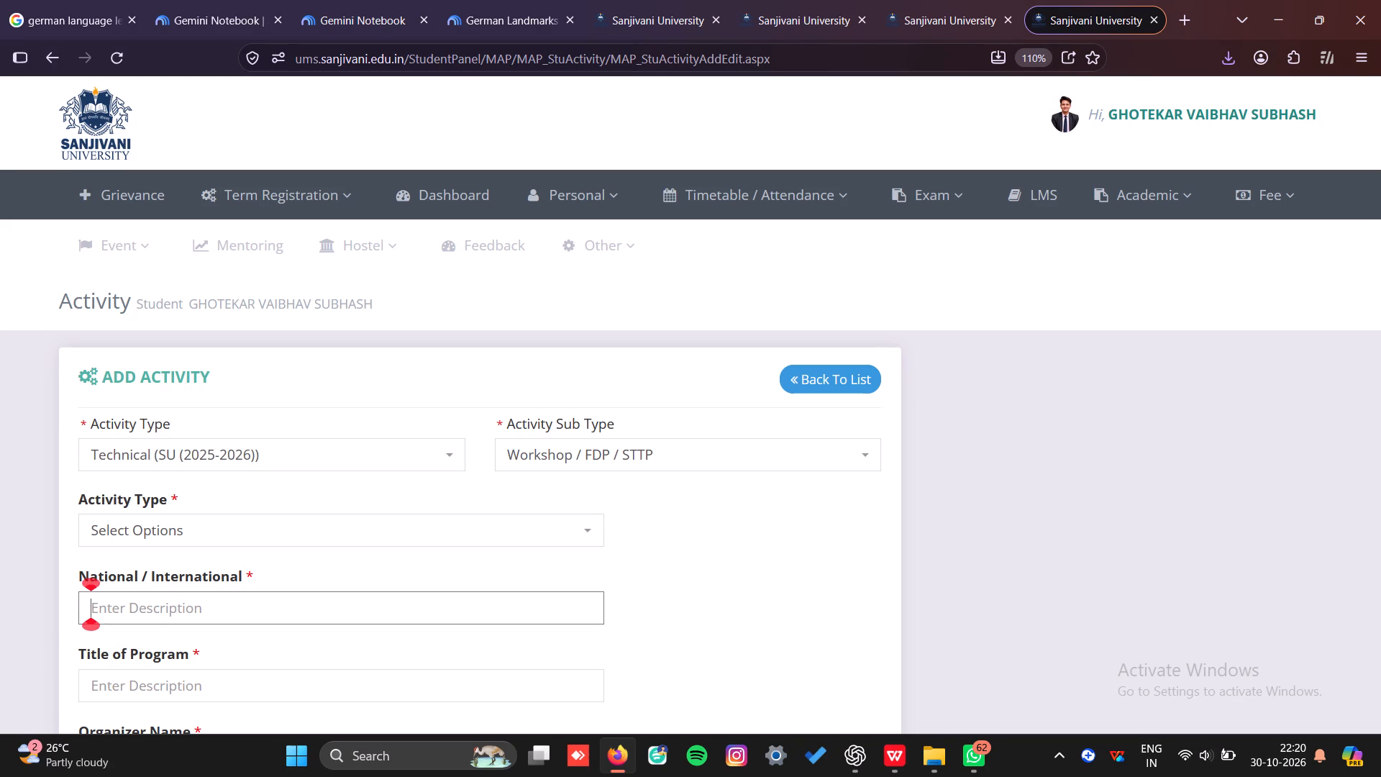
scroll(429, 619, "down", 4)
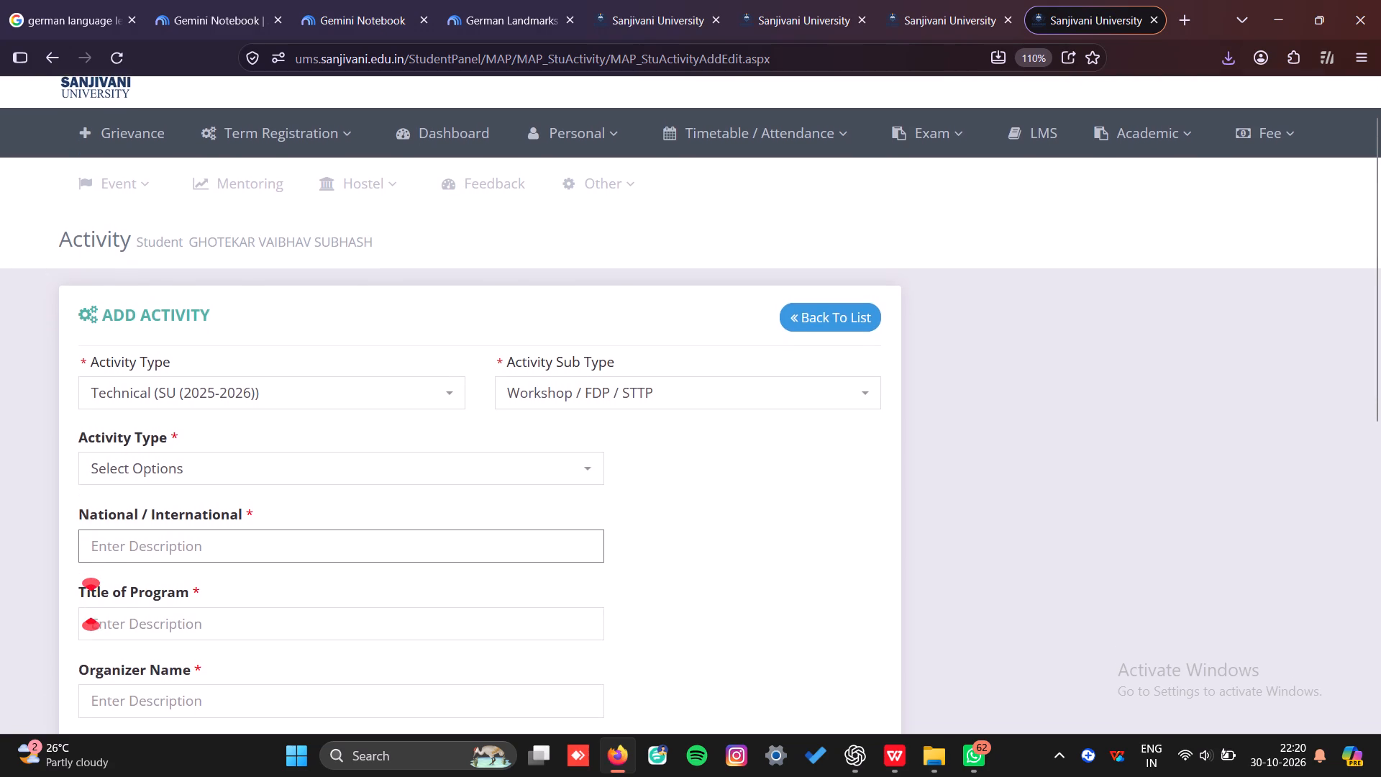
scroll(429, 619, "down", 4)
scroll(429, 619, "up", 1)
scroll(429, 619, "down", 2)
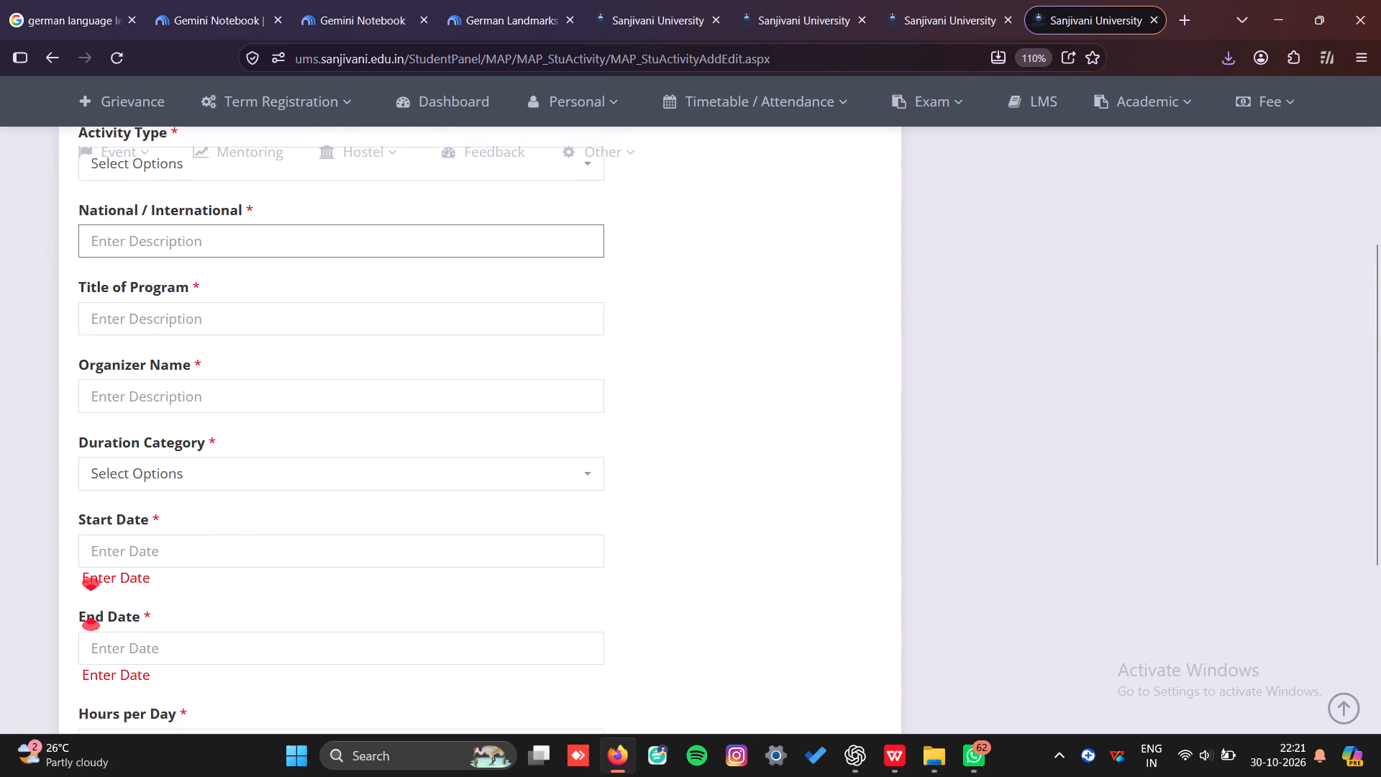
scroll(429, 619, "up", 4)
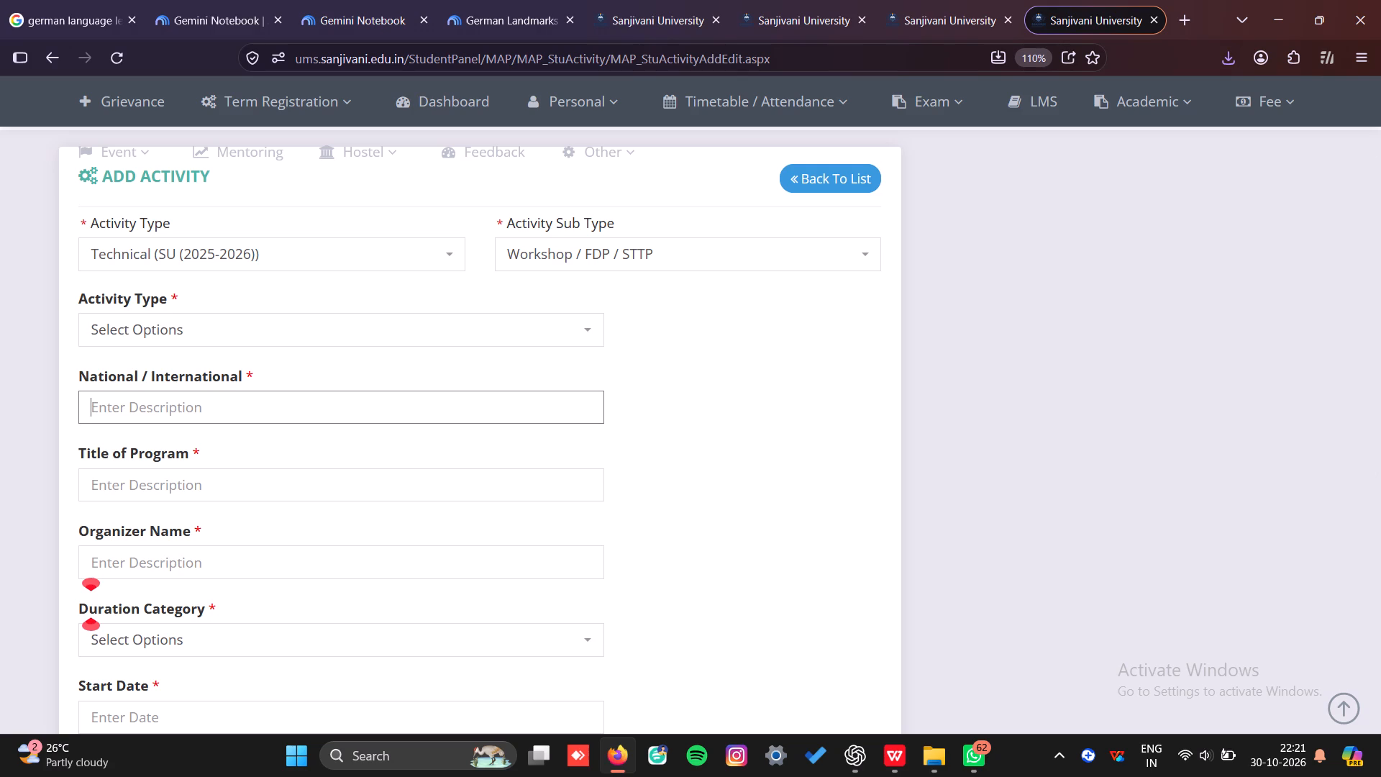
left_click(947, 767)
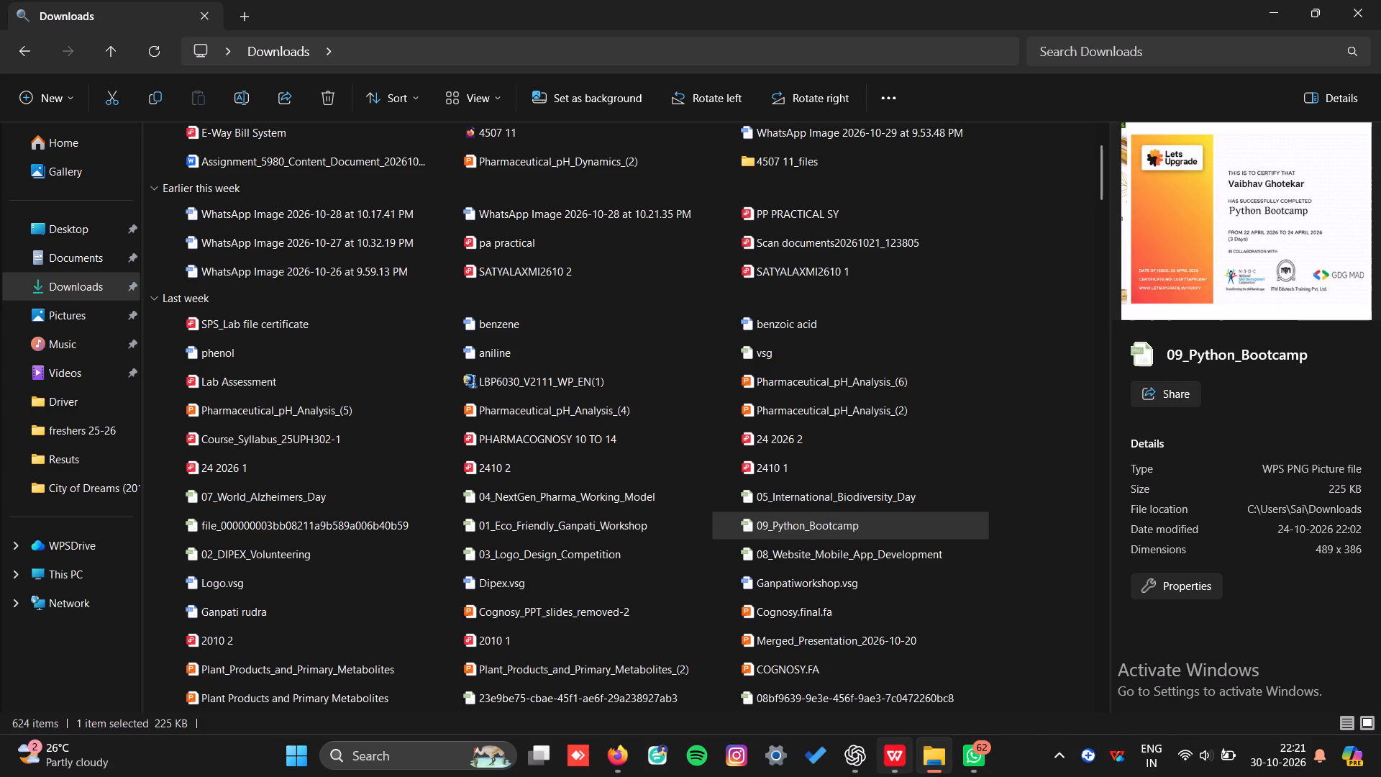
left_click(614, 771)
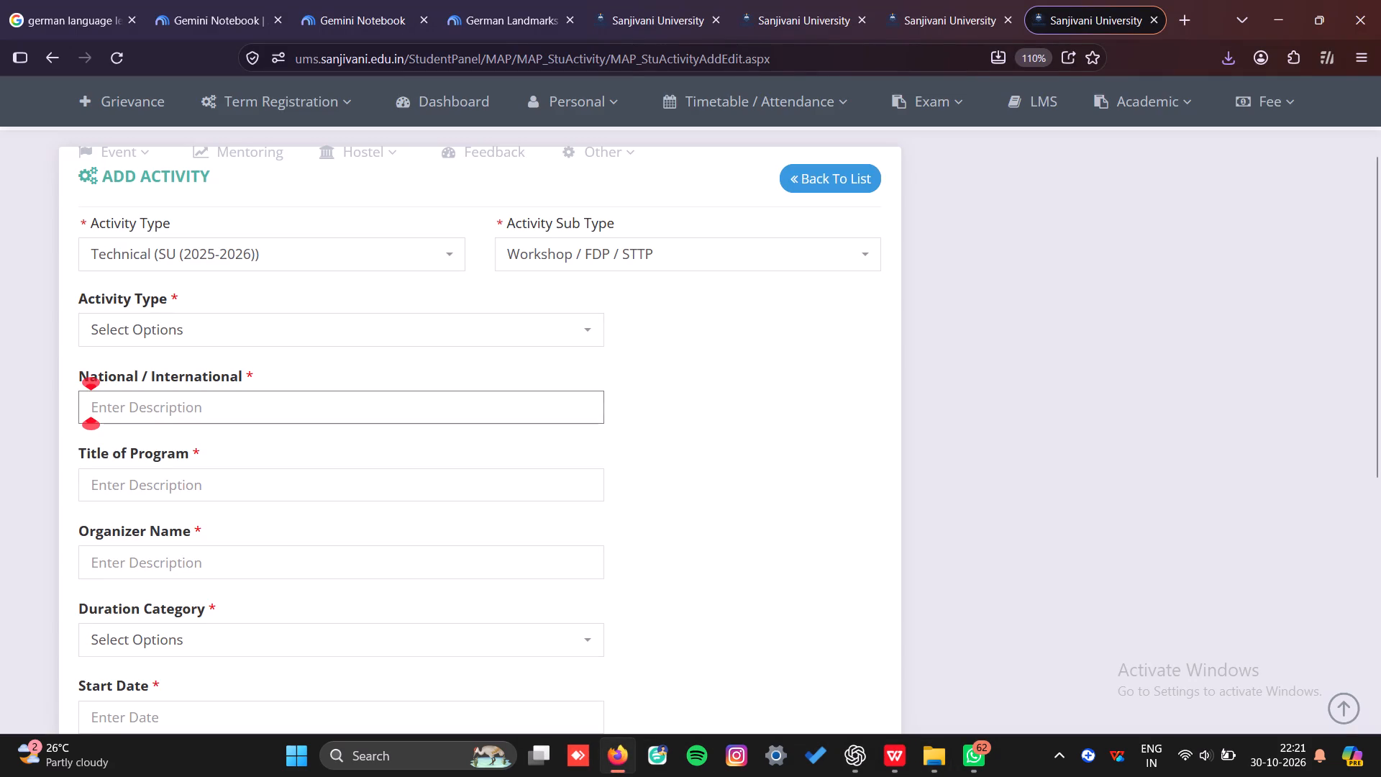
Choose Workshop as the activity type in the Workshop / FDP / STTP details.
left_click(571, 337)
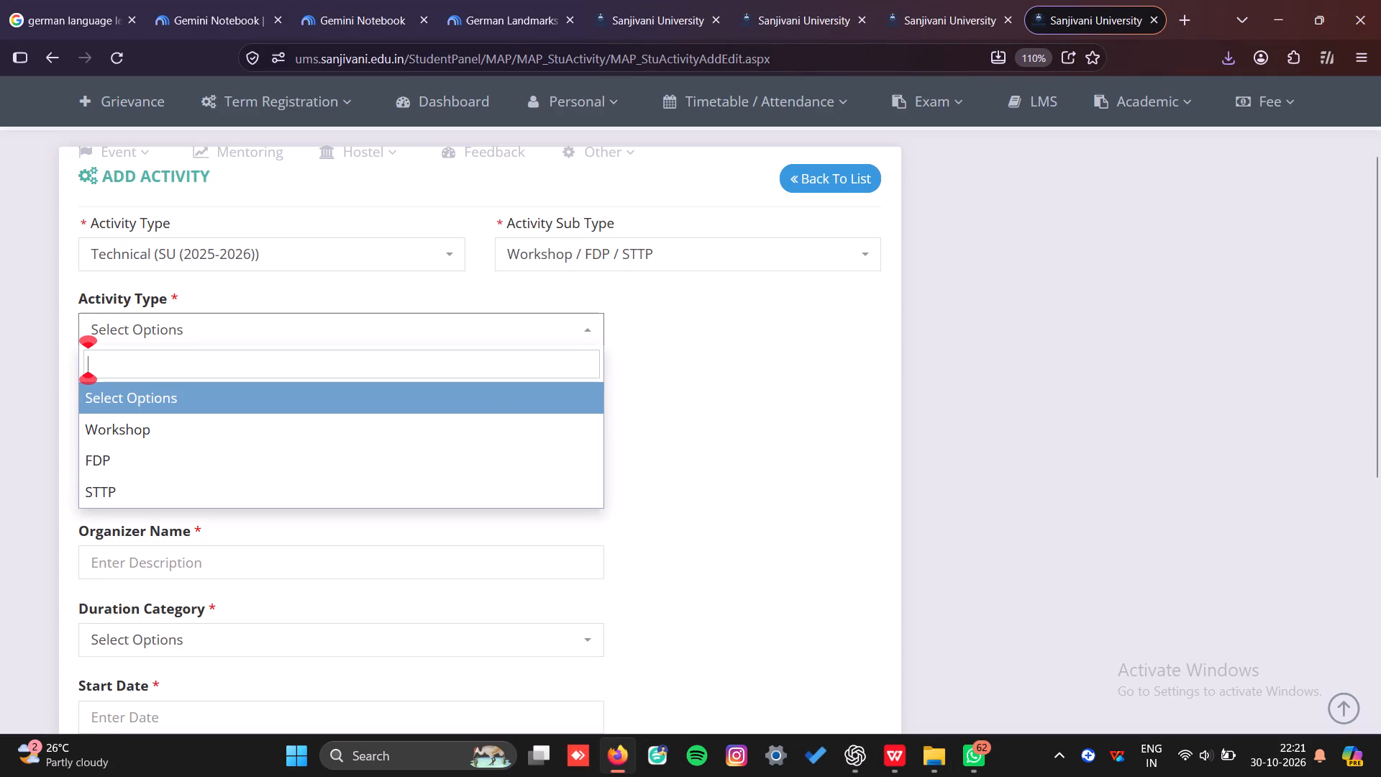
scroll(488, 461, "down", 6)
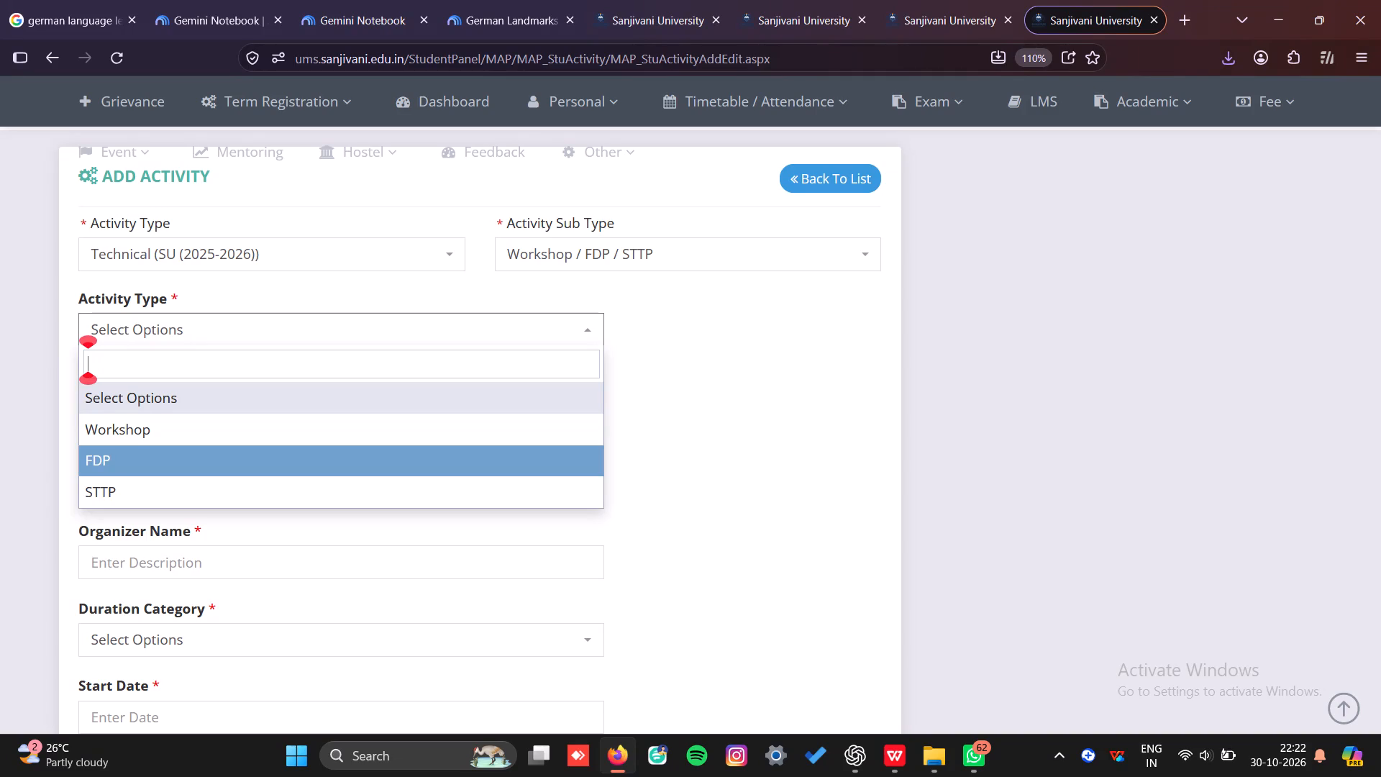
left_click(519, 432)
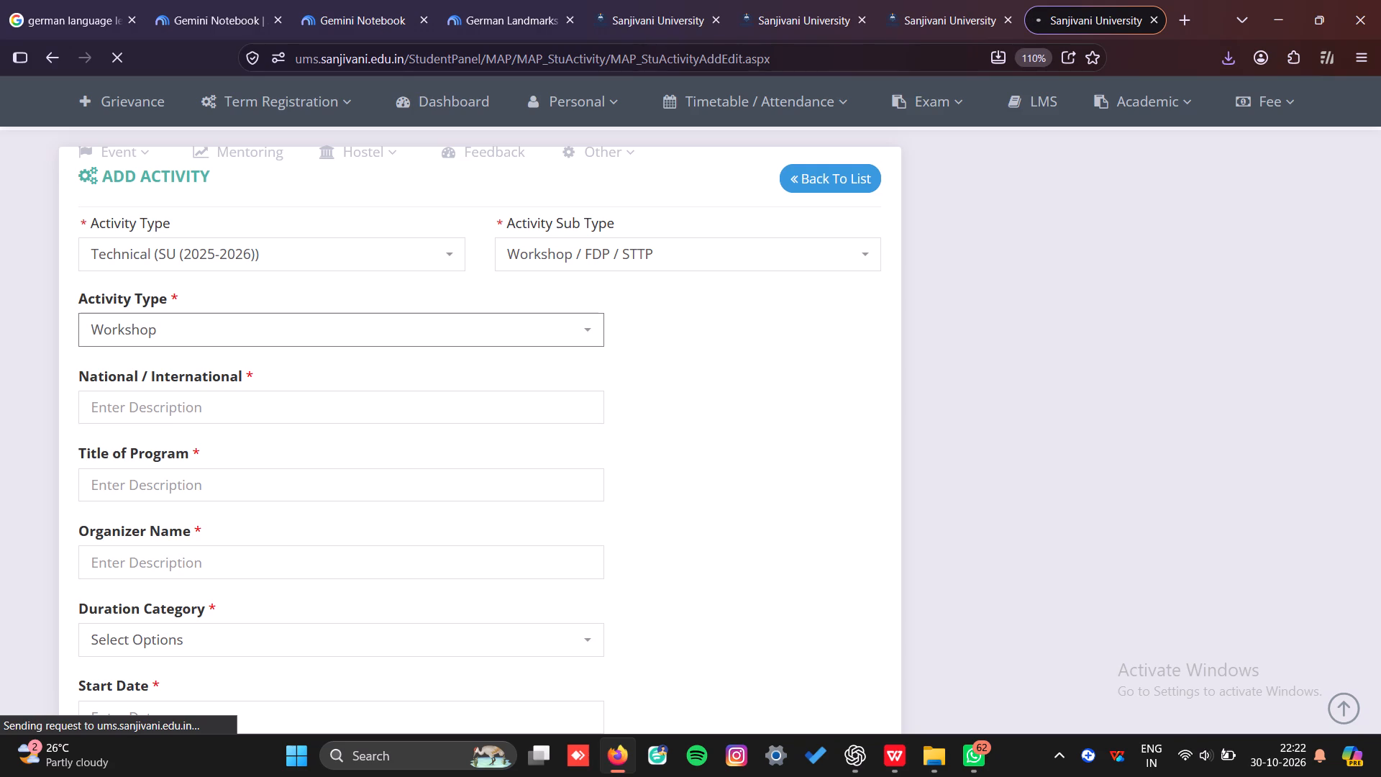
Fill in the program details: level National, title Python Bootcamp and organizer Let's Upgrade.
scroll(519, 432, "down", 12)
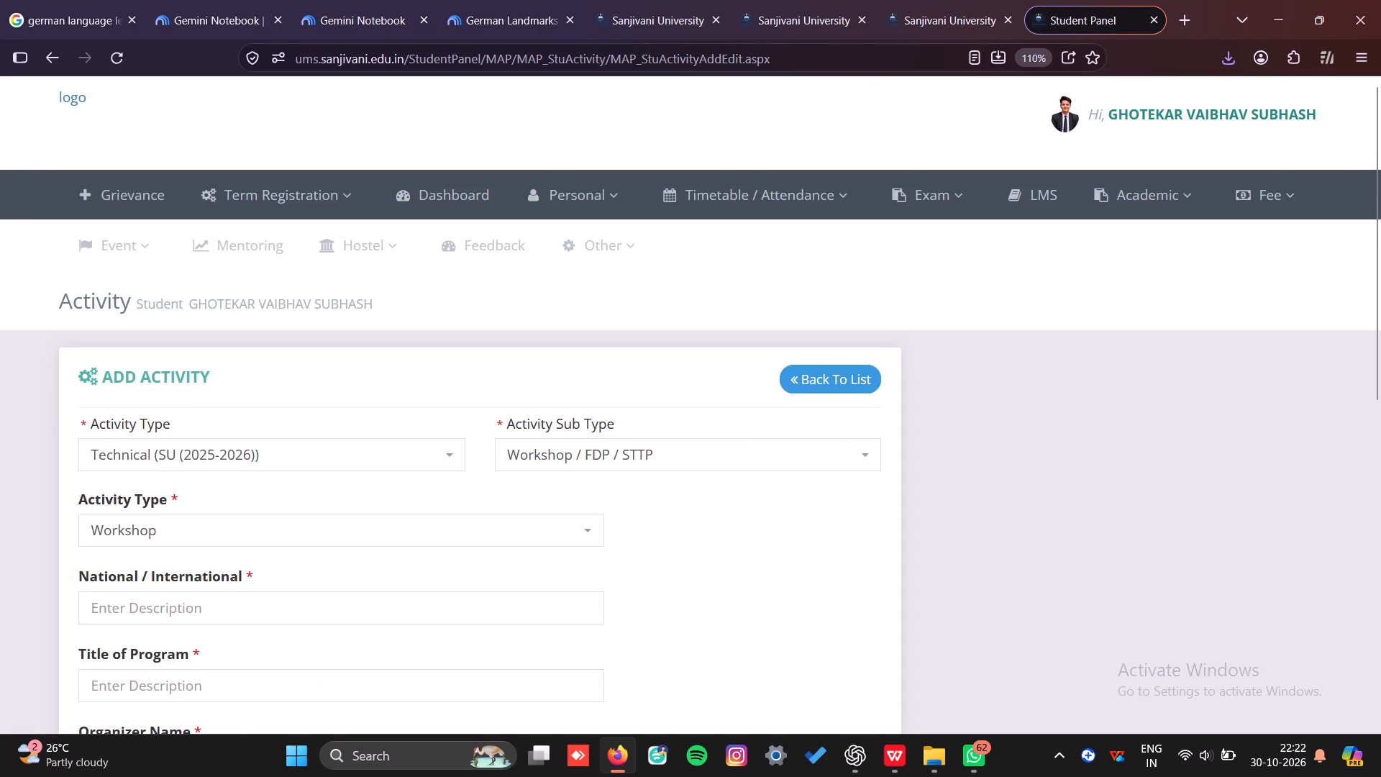
scroll(409, 581, "down", 6)
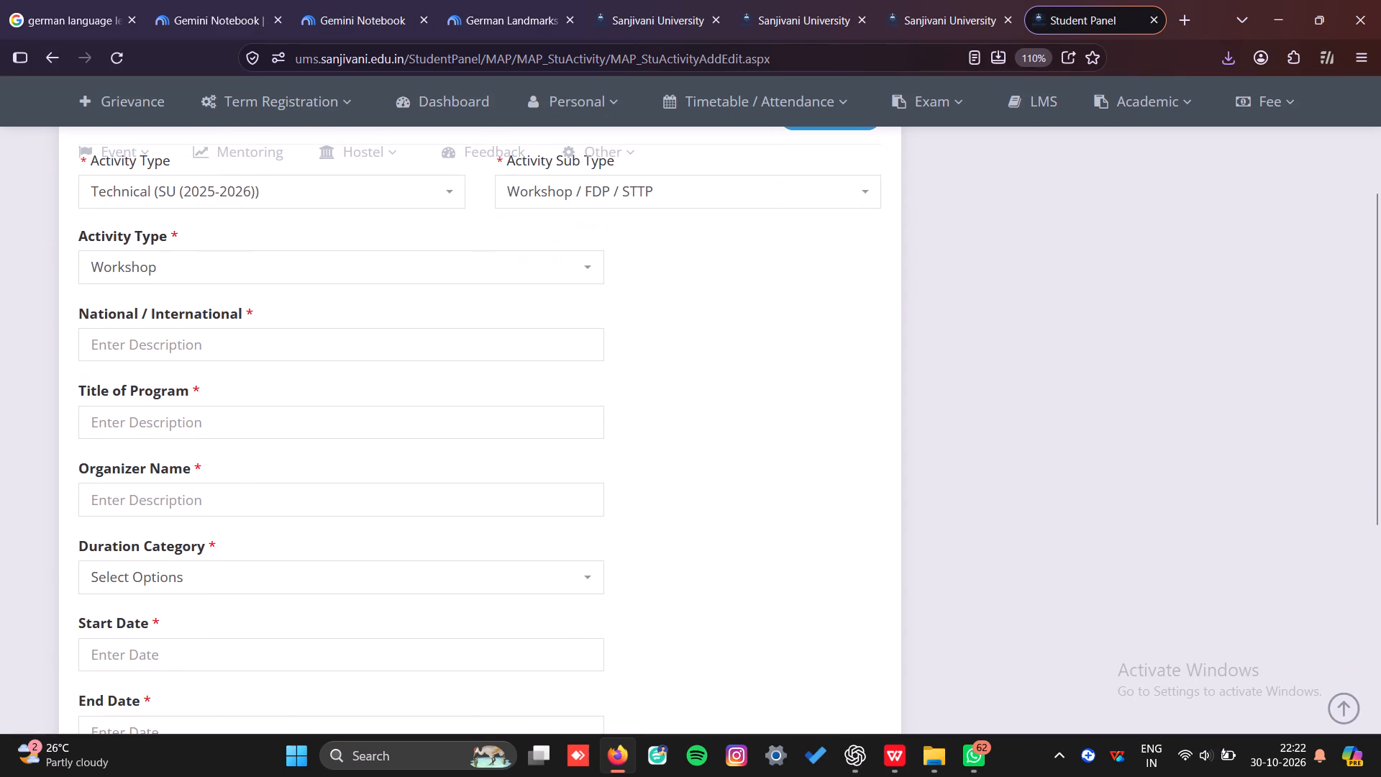
left_click(391, 350)
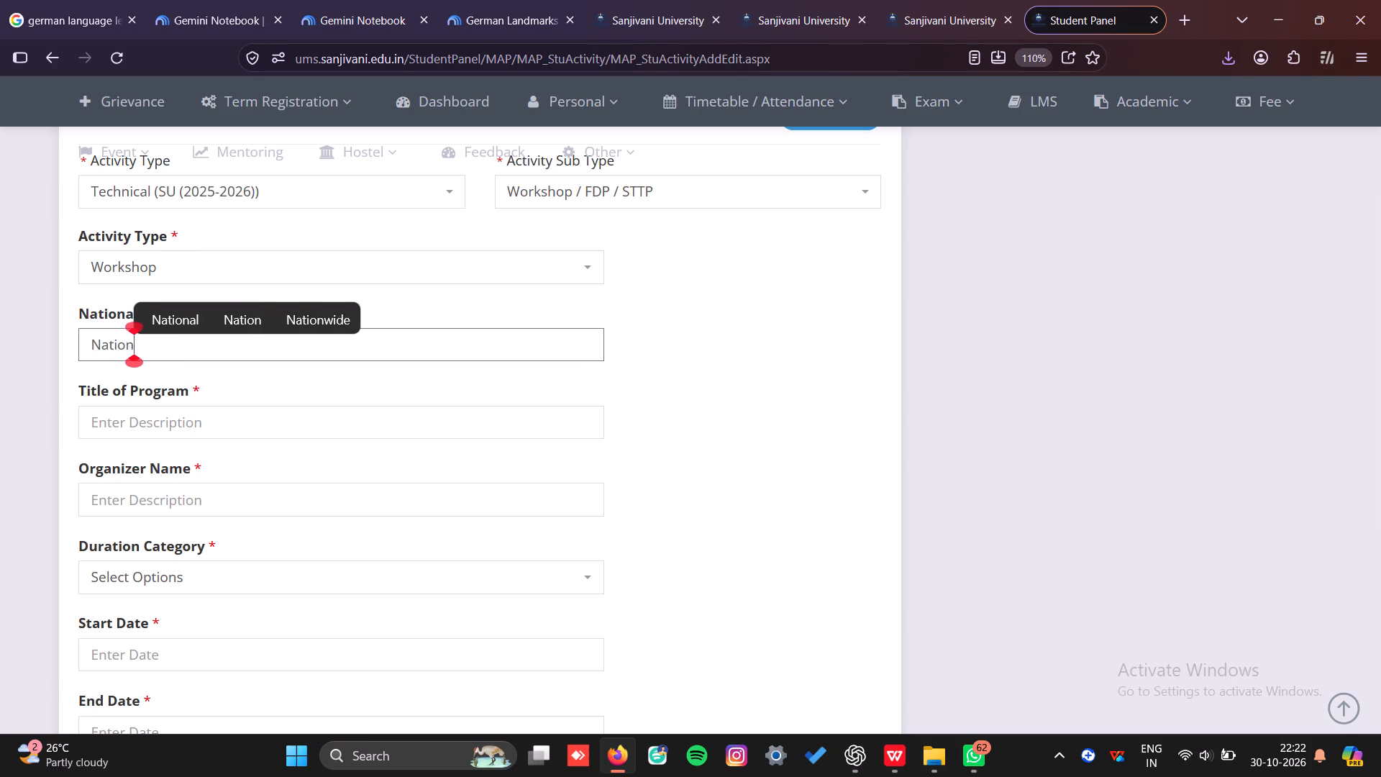
left_click(370, 430)
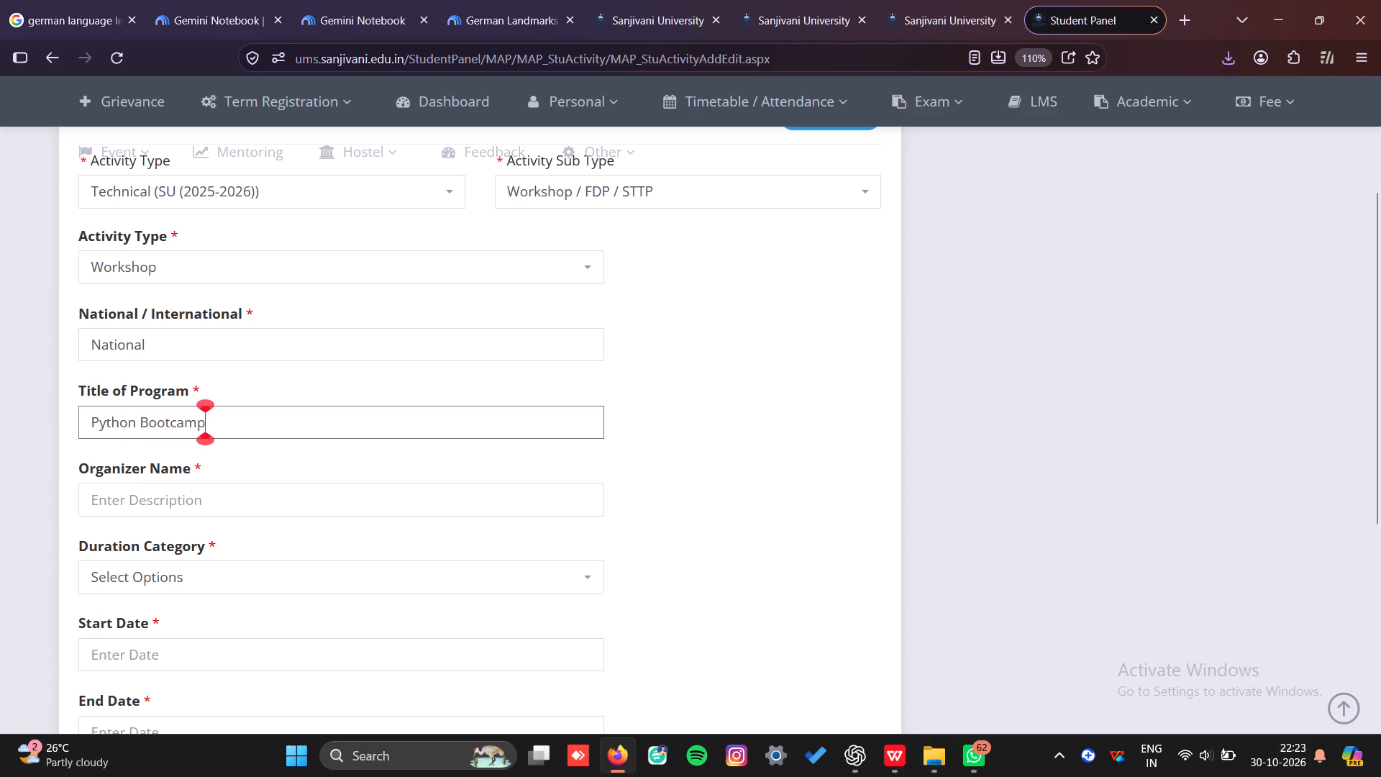
left_click(334, 508)
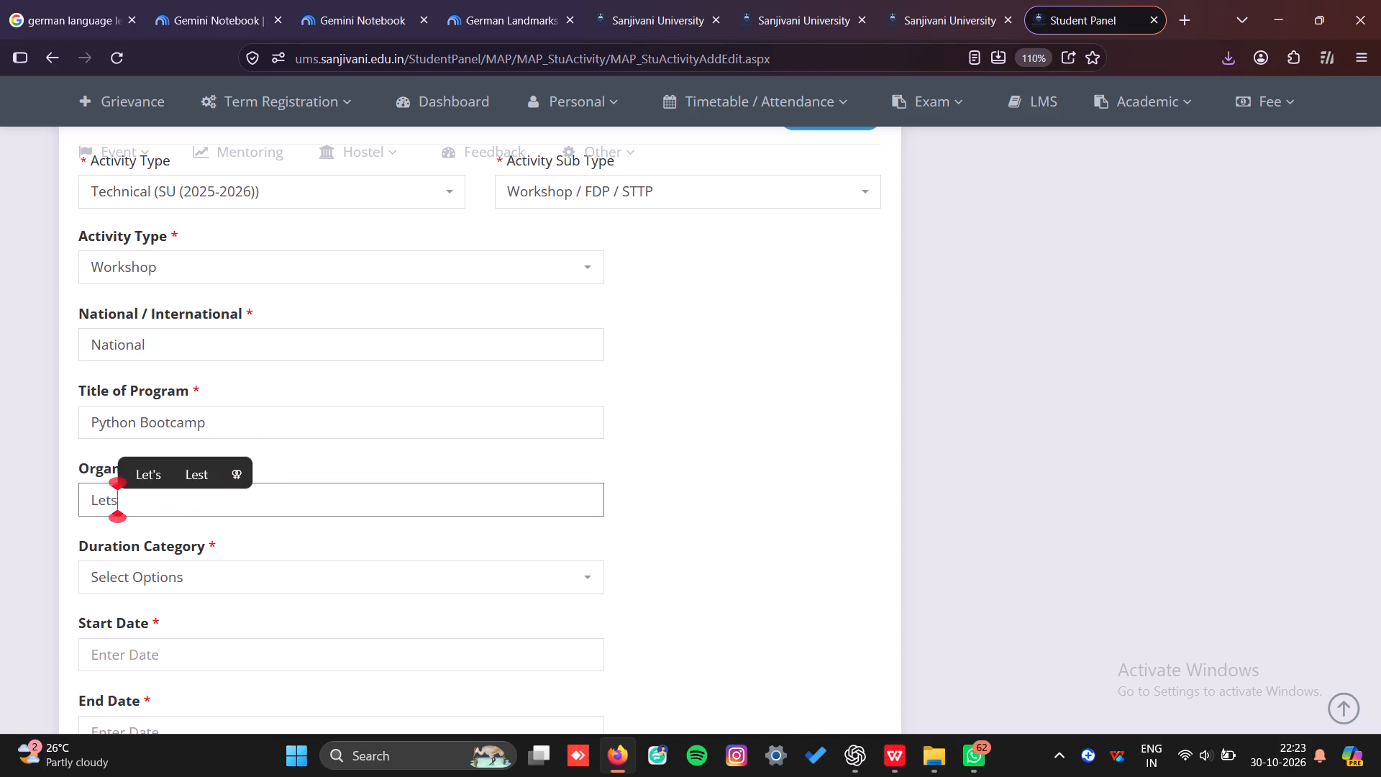
key("BackSpace")
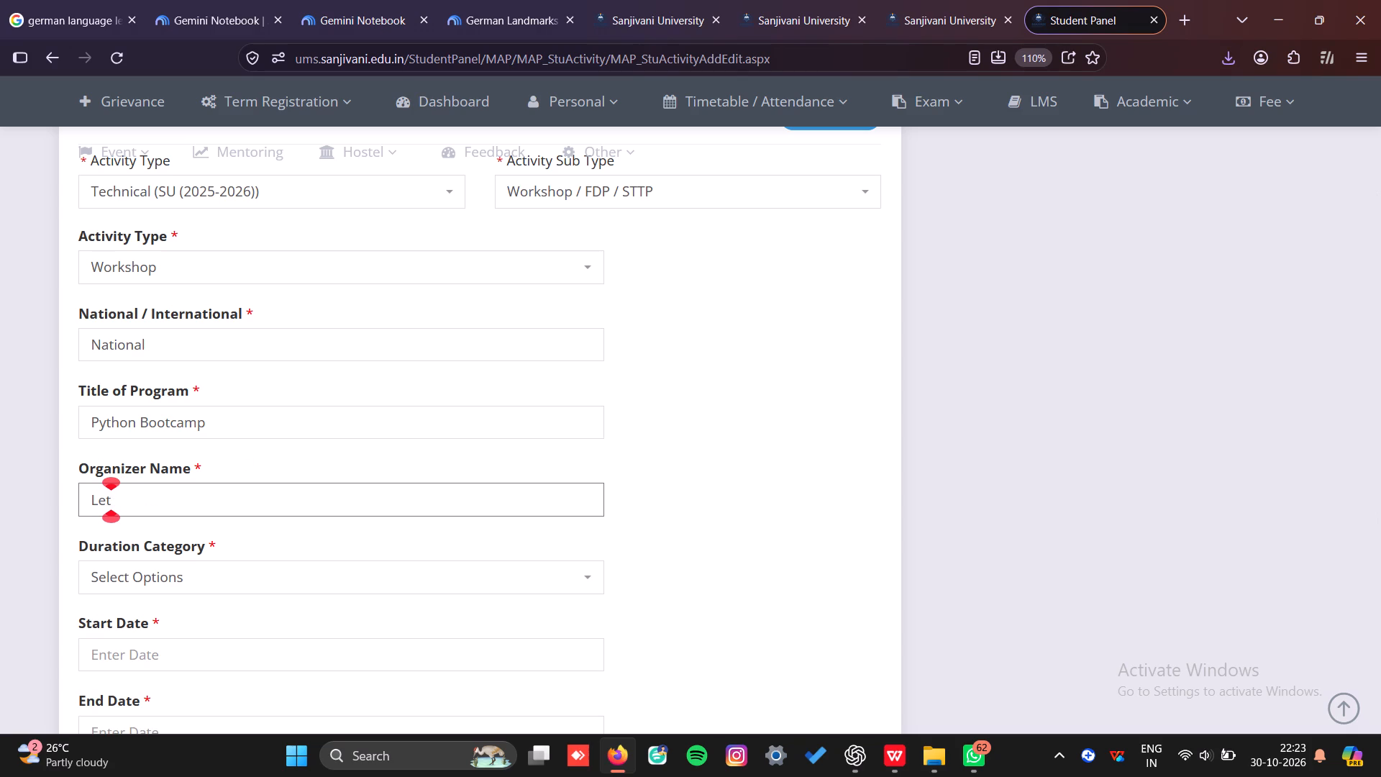
key("apostrophe")
type("s")
key("space")
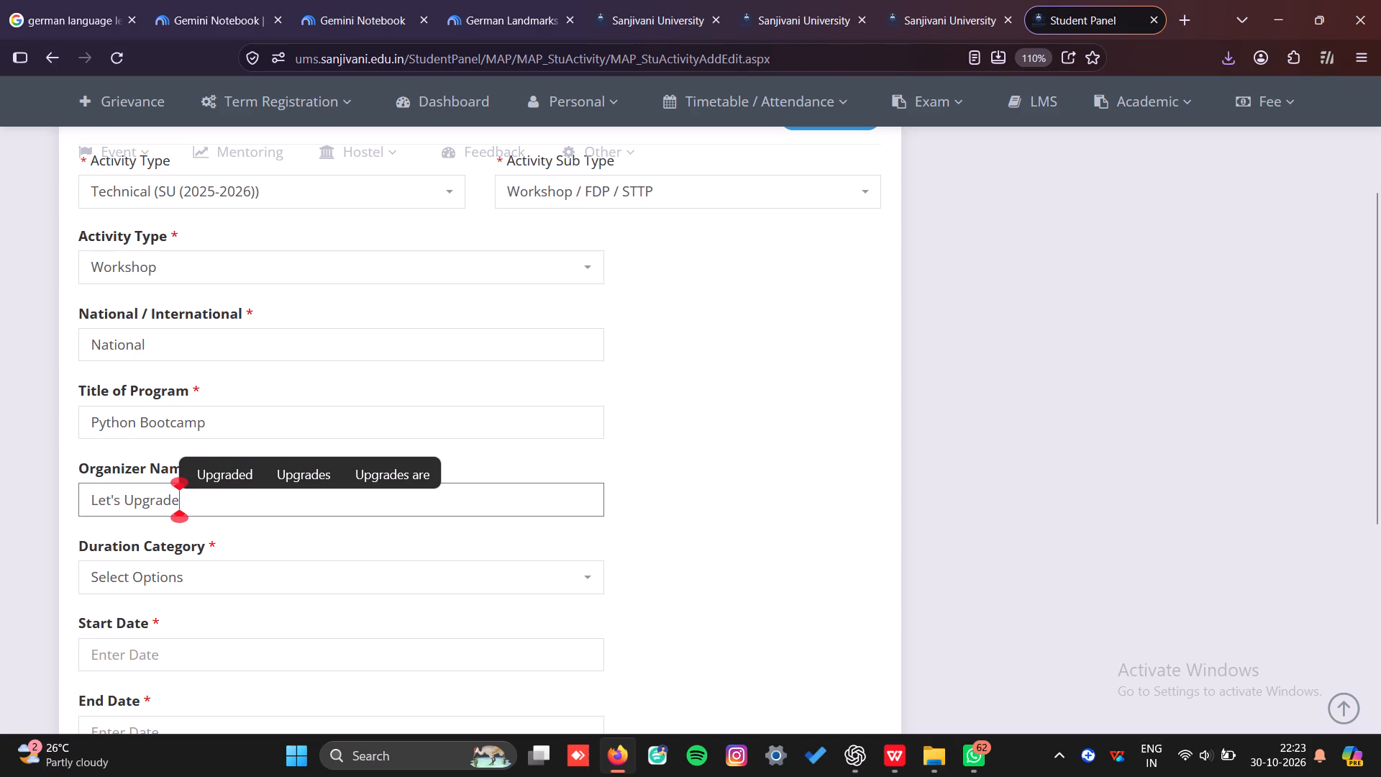
Set the duration category to Three days workshop (minimum 4 hours/day).
left_click(317, 586)
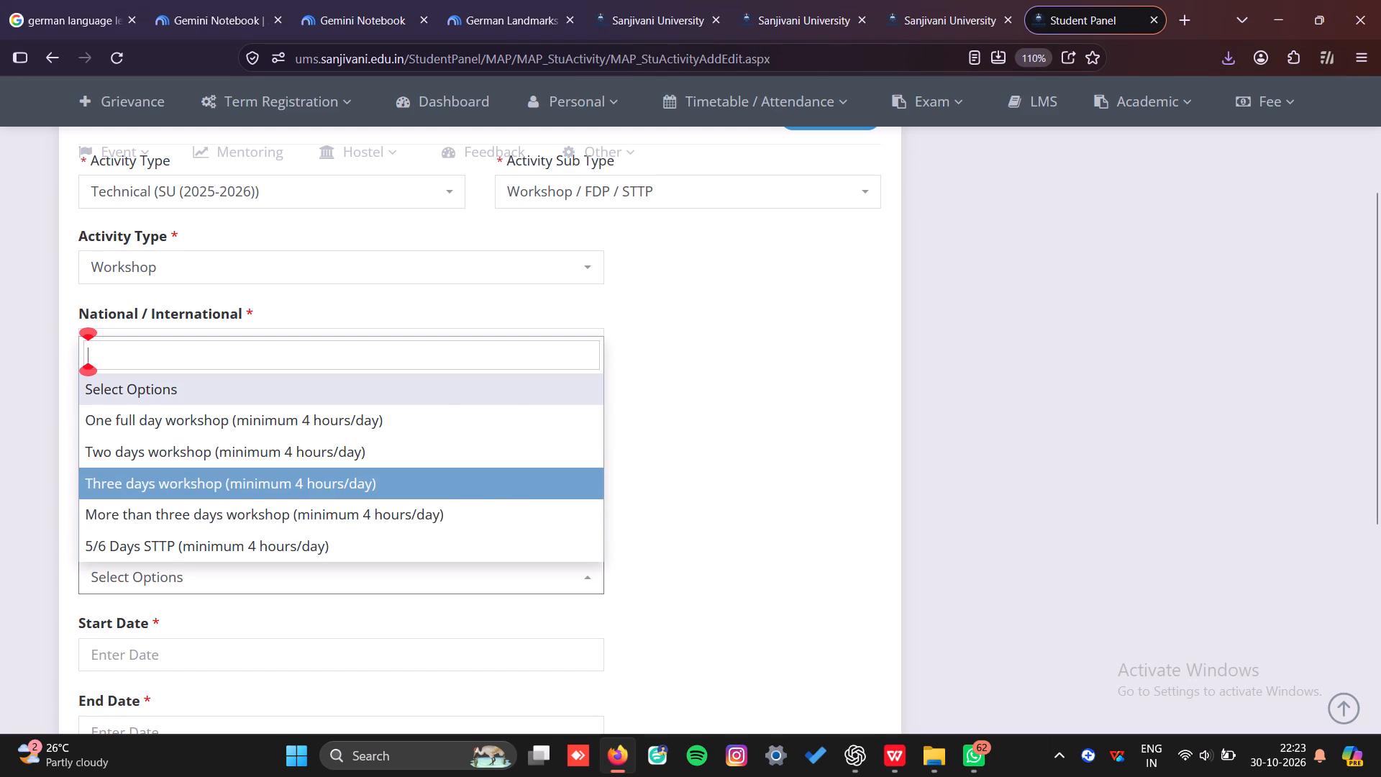
left_click(457, 490)
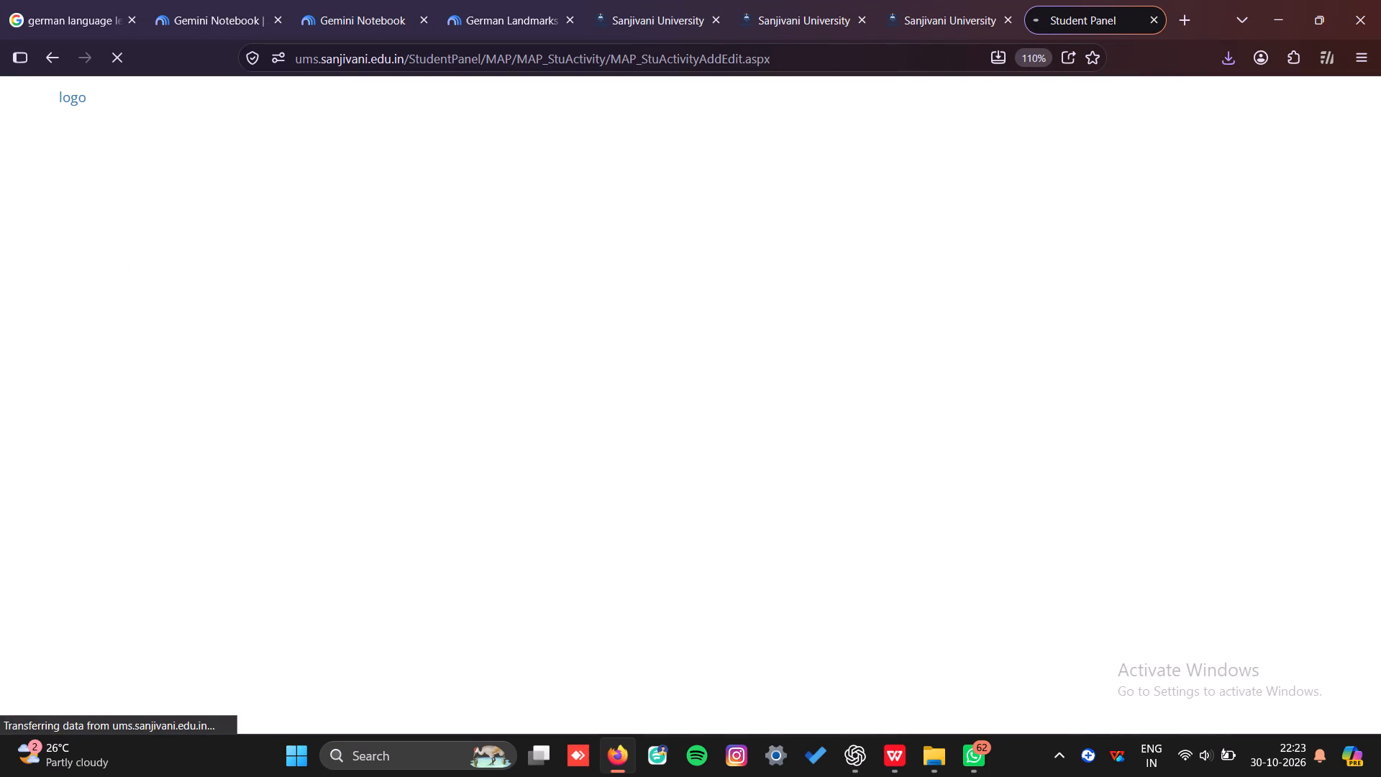
Set the workshop's start date to 22-04-2026.
scroll(391, 588, "down", 6)
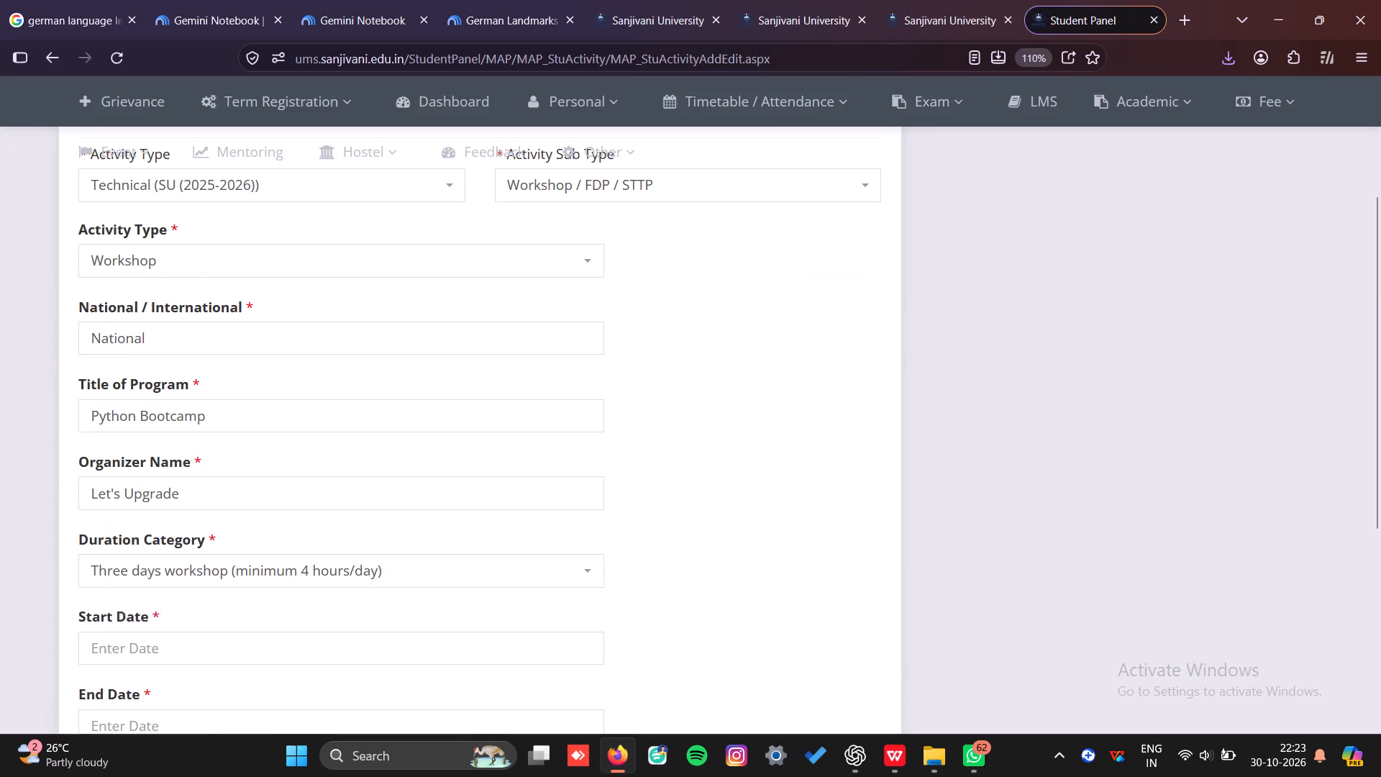
left_click(324, 655)
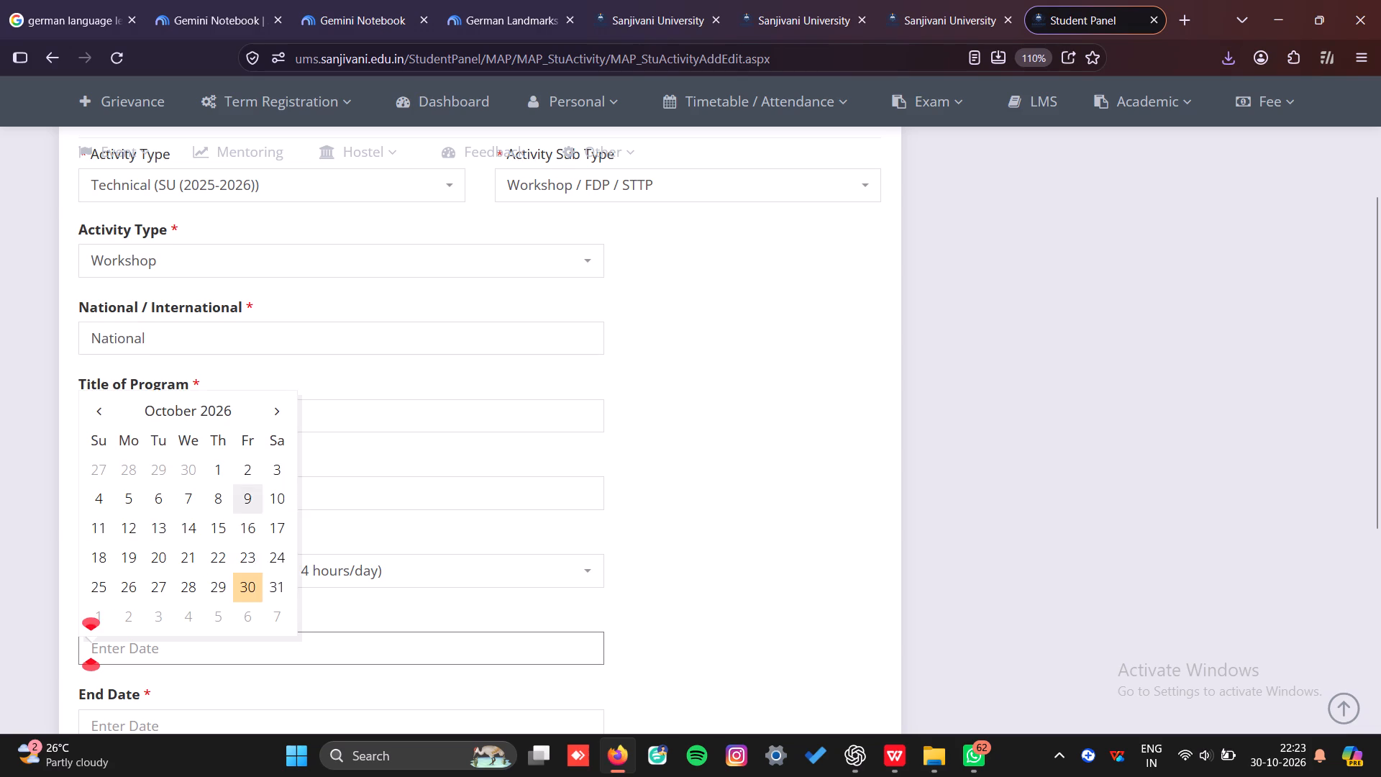
triple_click(99, 410)
triple_click(99, 410)
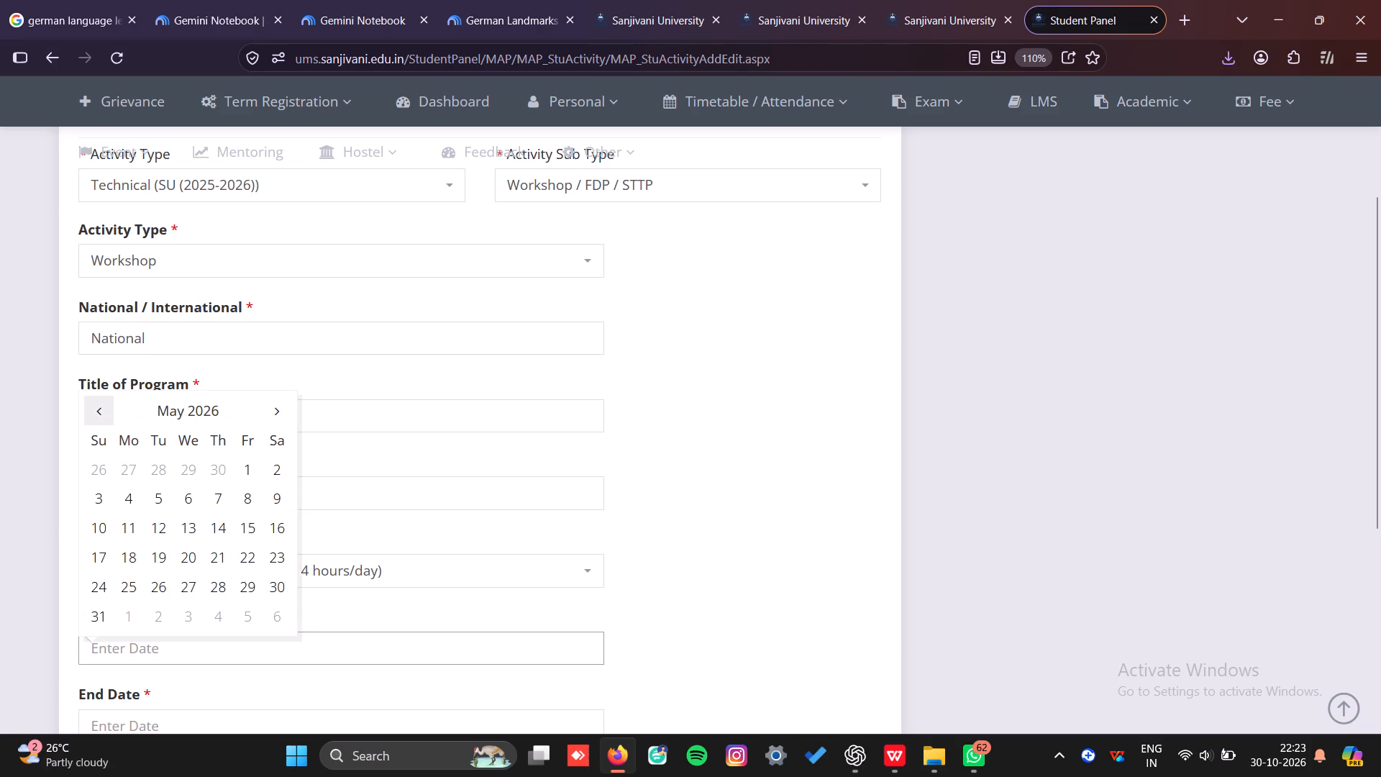
left_click(99, 409)
left_click(283, 412)
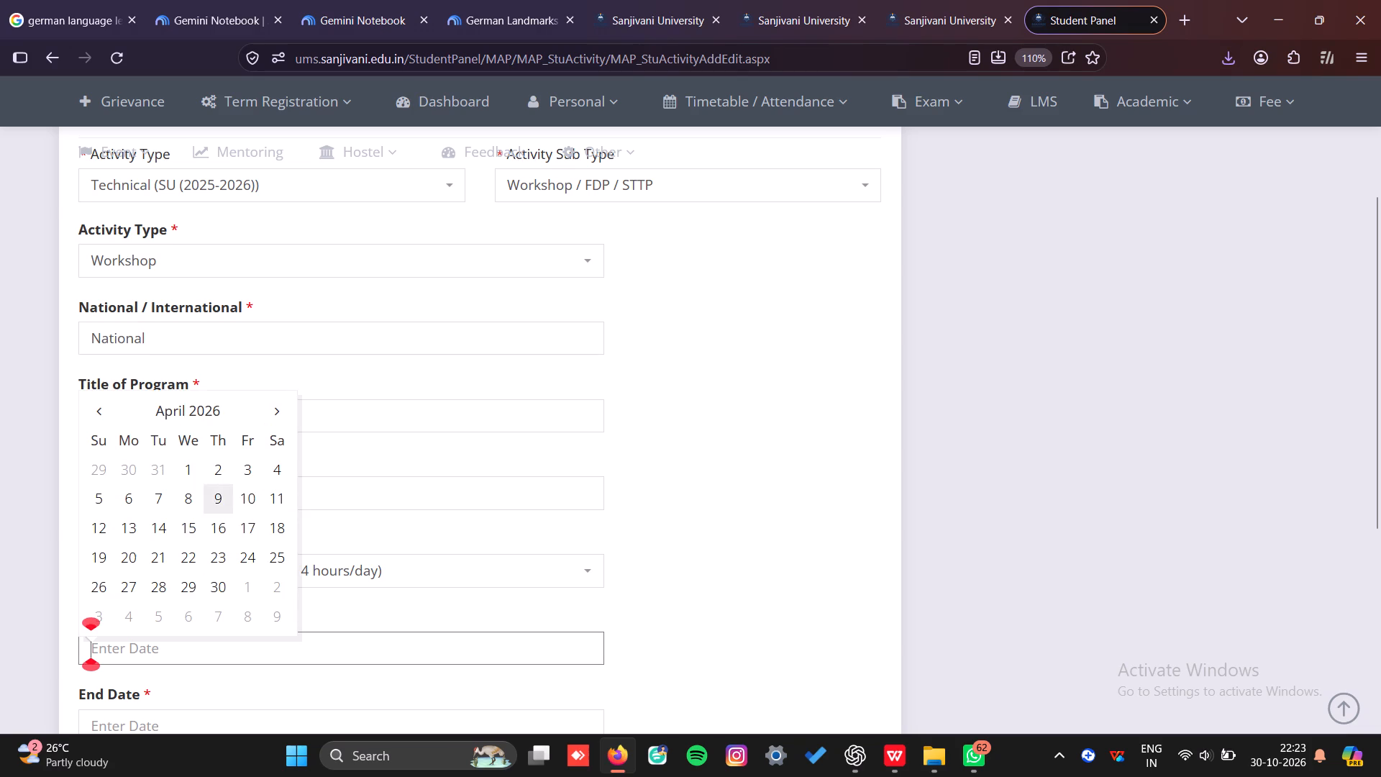
left_click(192, 553)
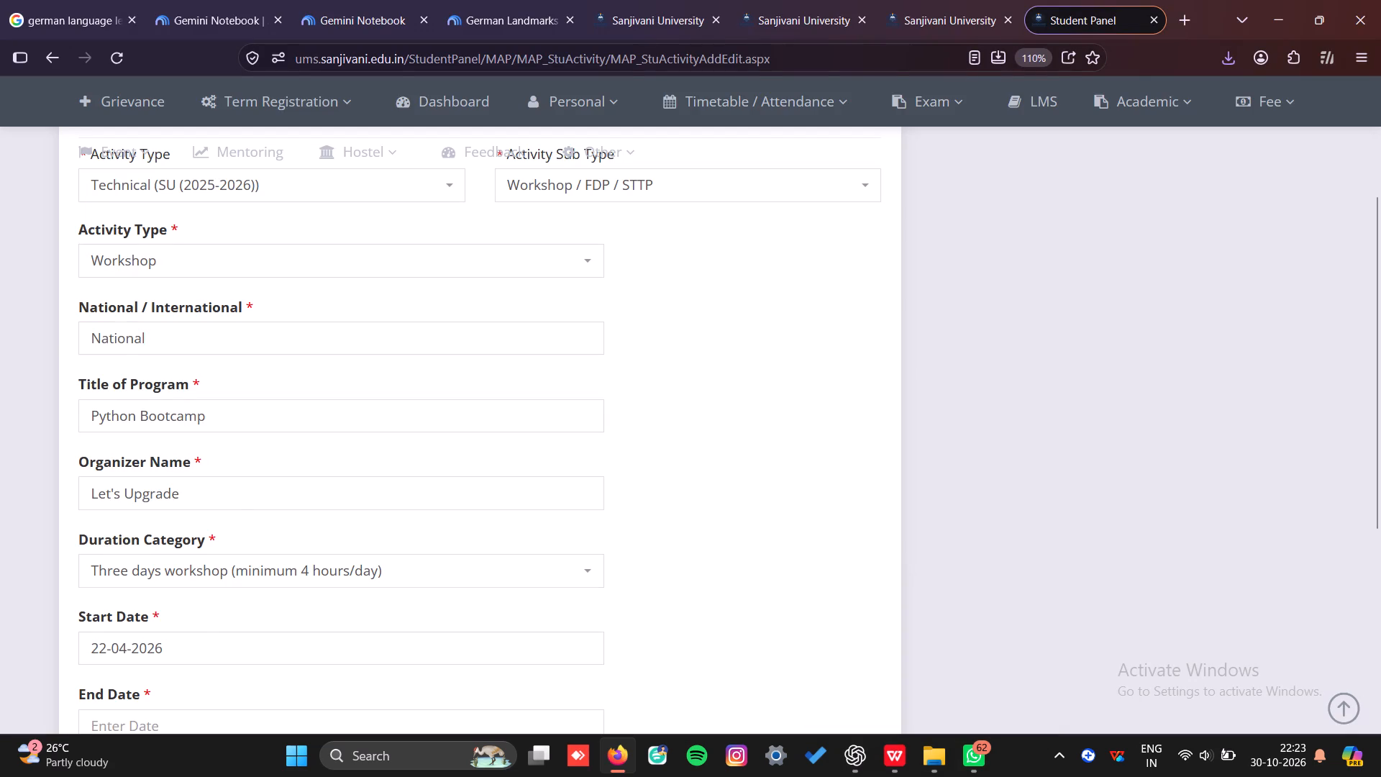
Set the workshop's end date to 24-04-2026.
left_click(189, 722)
triple_click(104, 487)
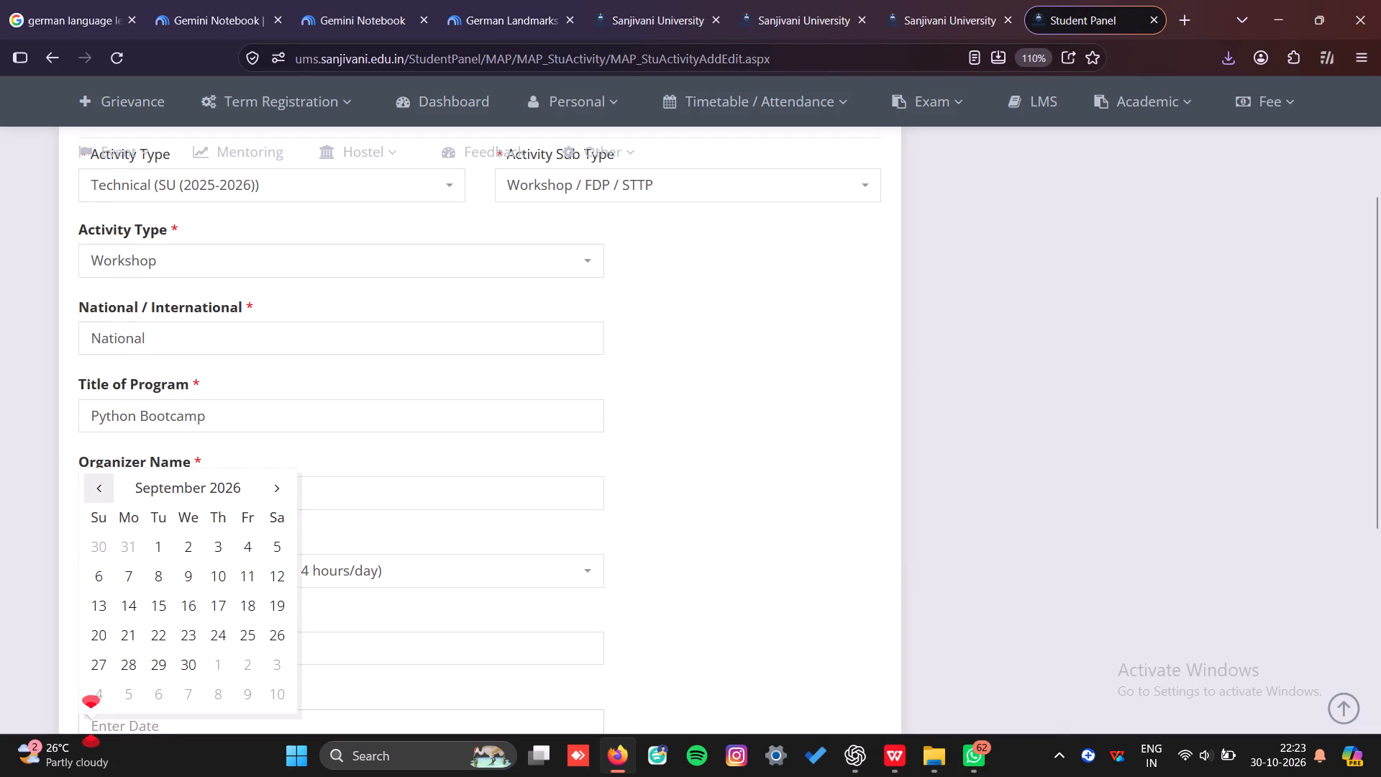
double_click(104, 487)
double_click(104, 487)
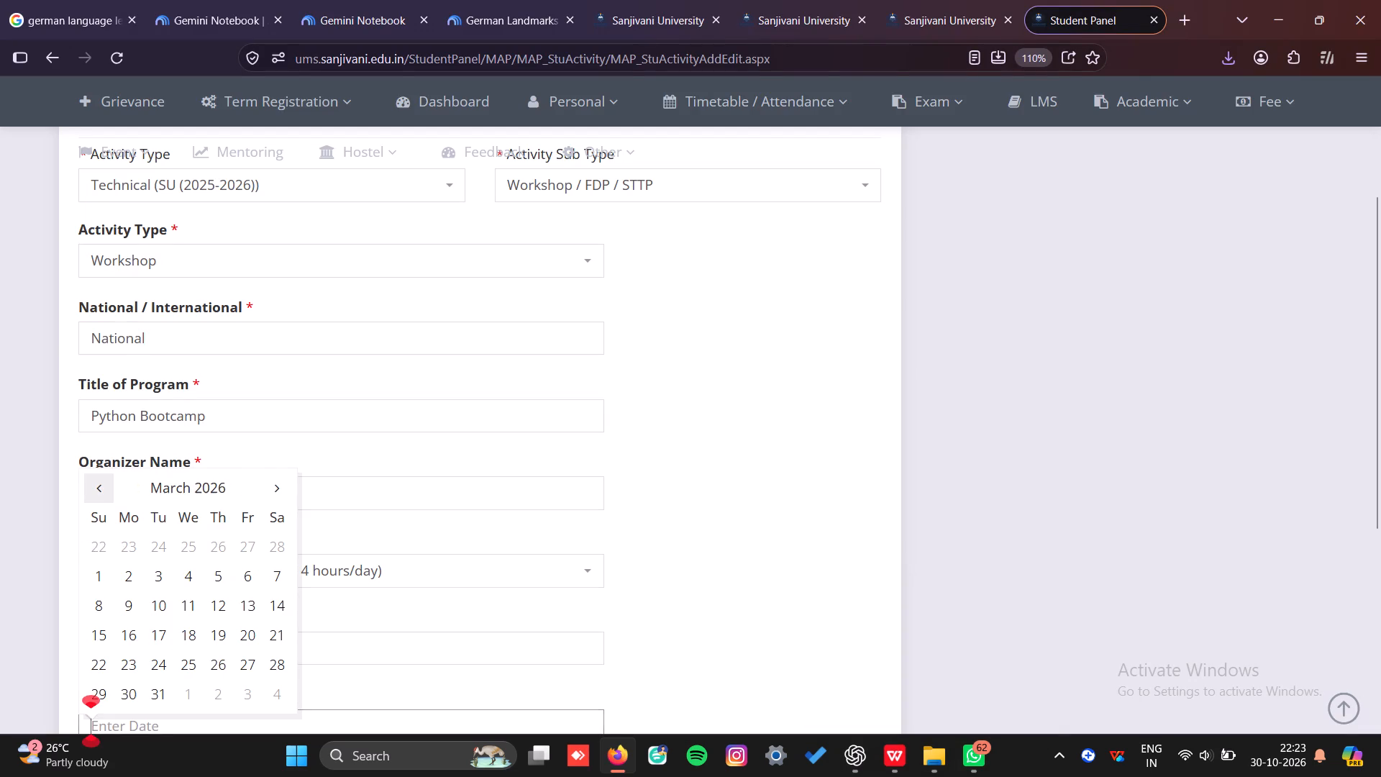
left_click(273, 486)
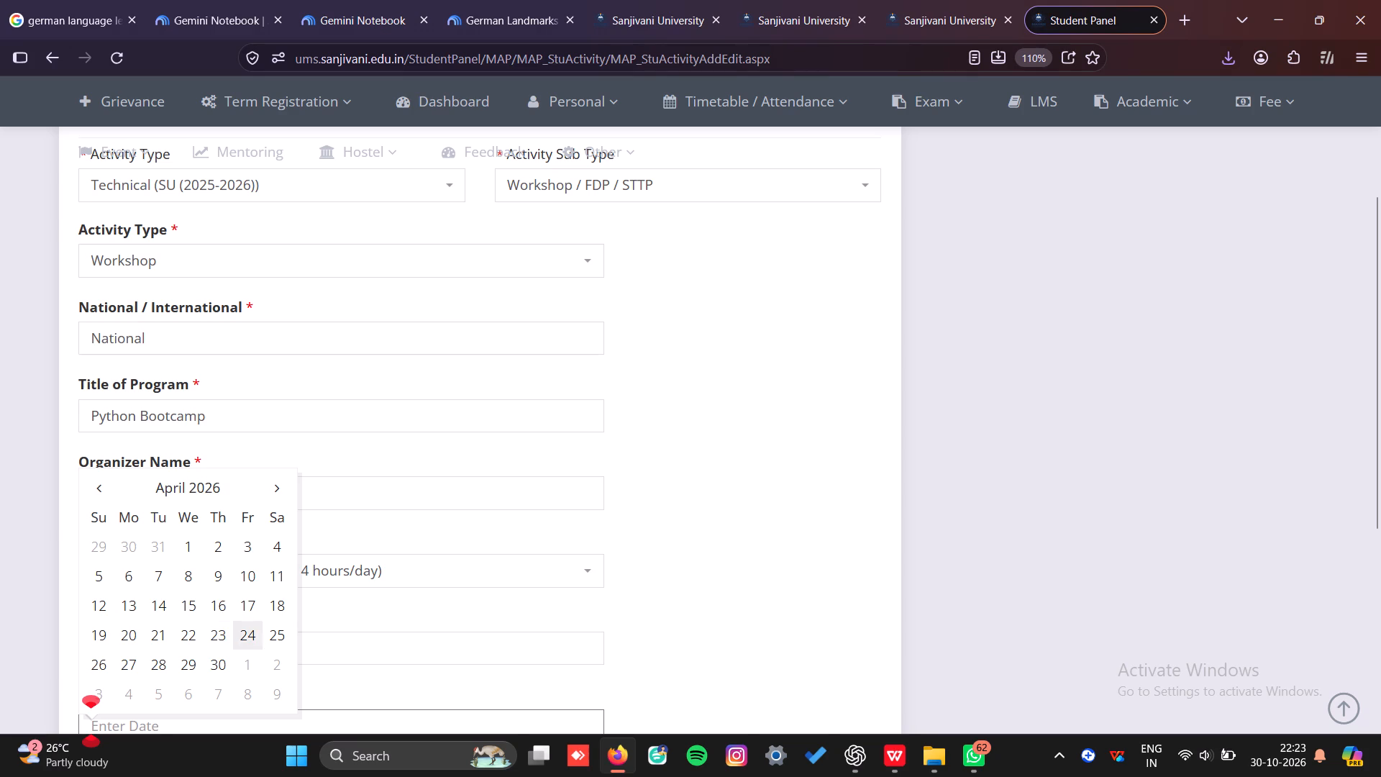
left_click(241, 632)
Set the hours per day to 2.
scroll(391, 504, "down", 6)
left_click(391, 504)
scroll(391, 504, "down", 5)
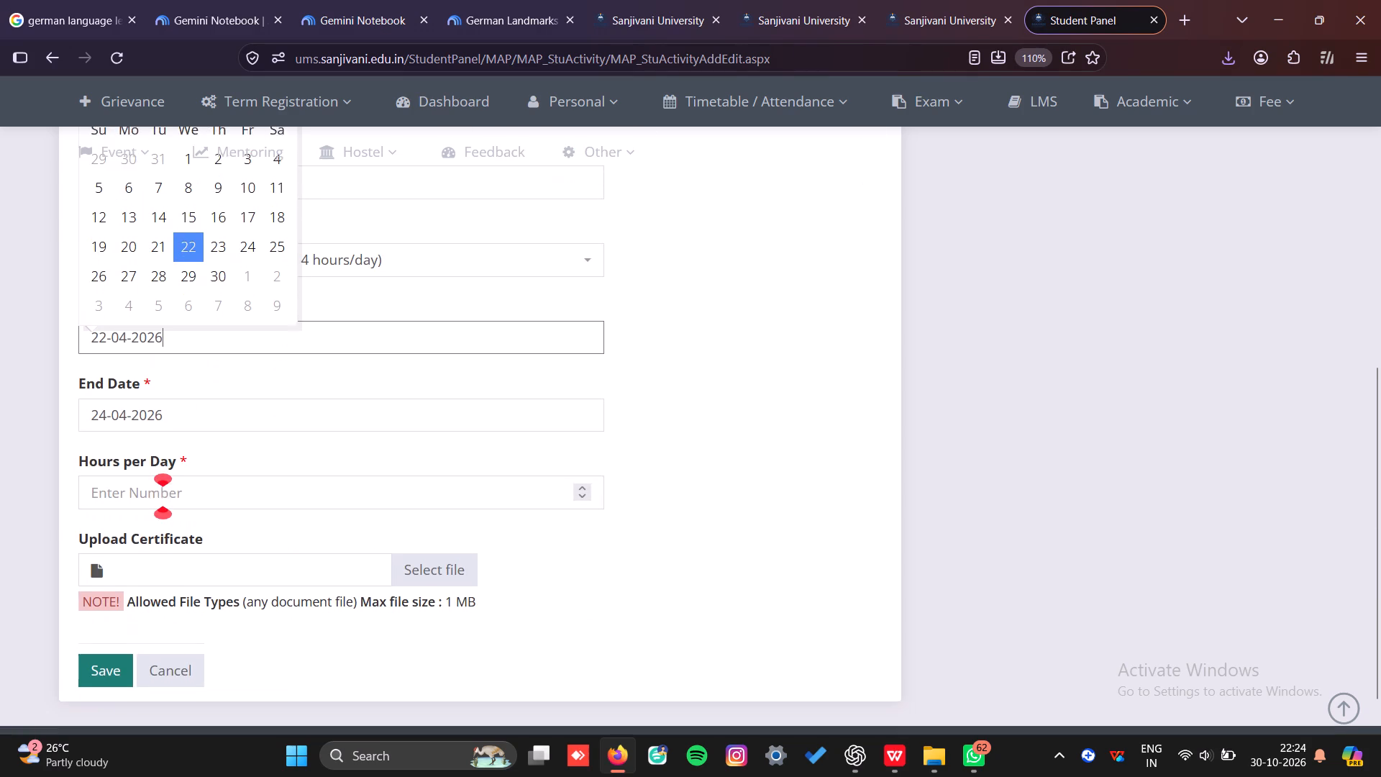
left_click(274, 477)
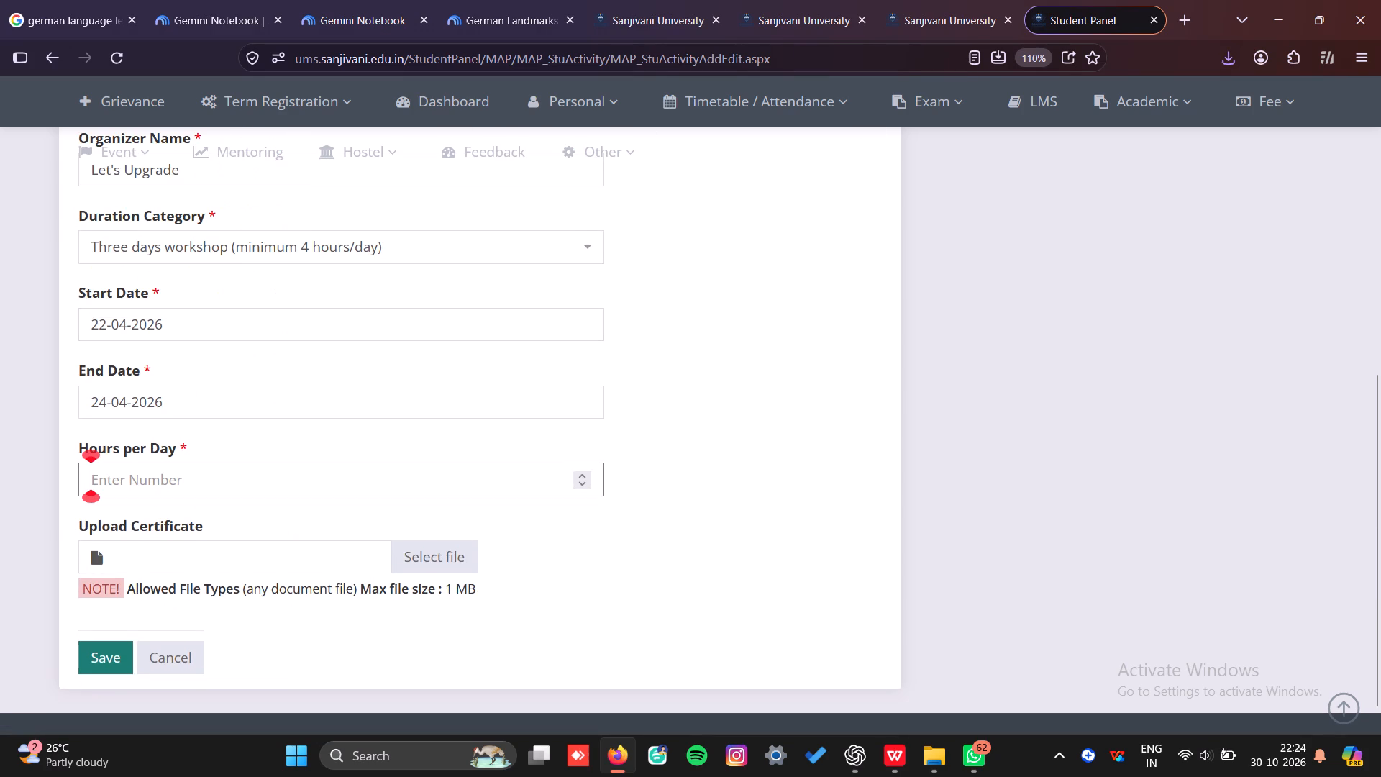
key("4")
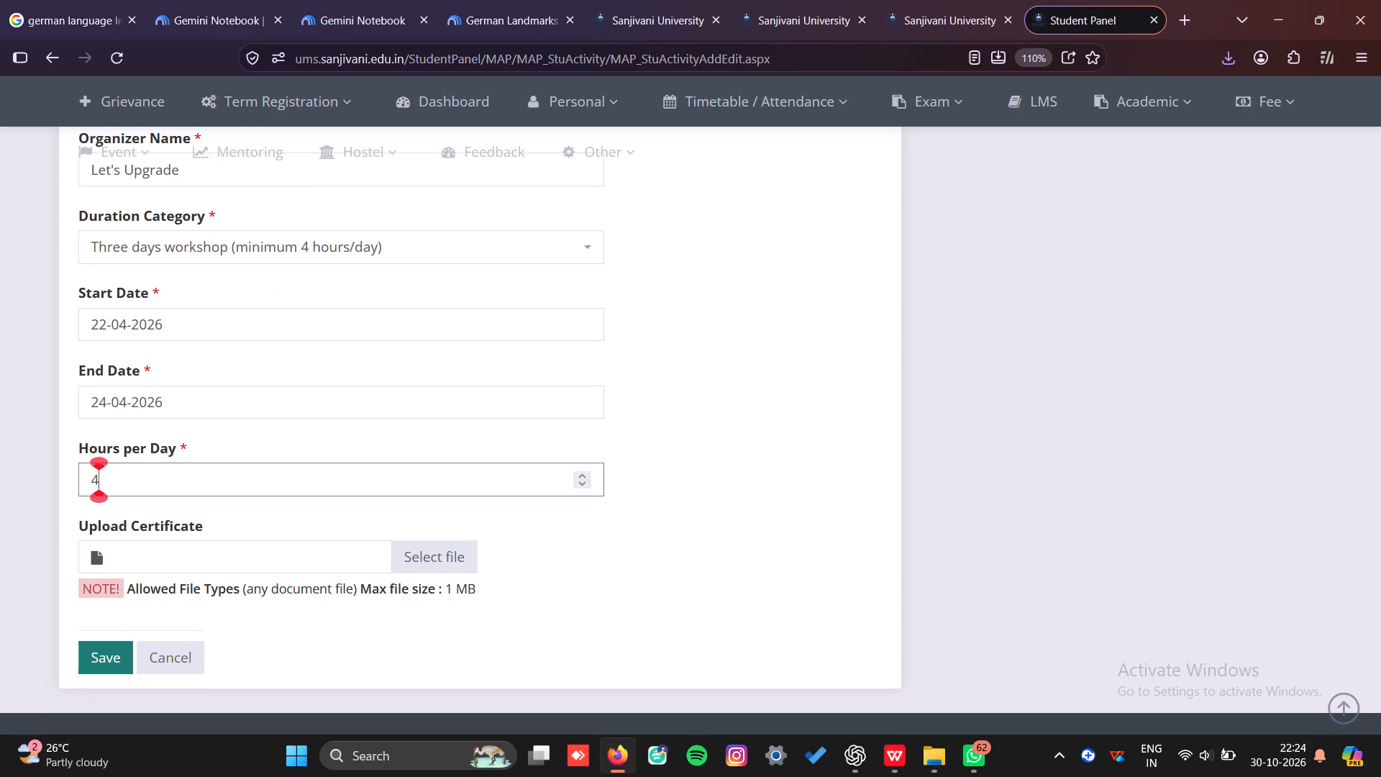
key("BackSpace")
key("1")
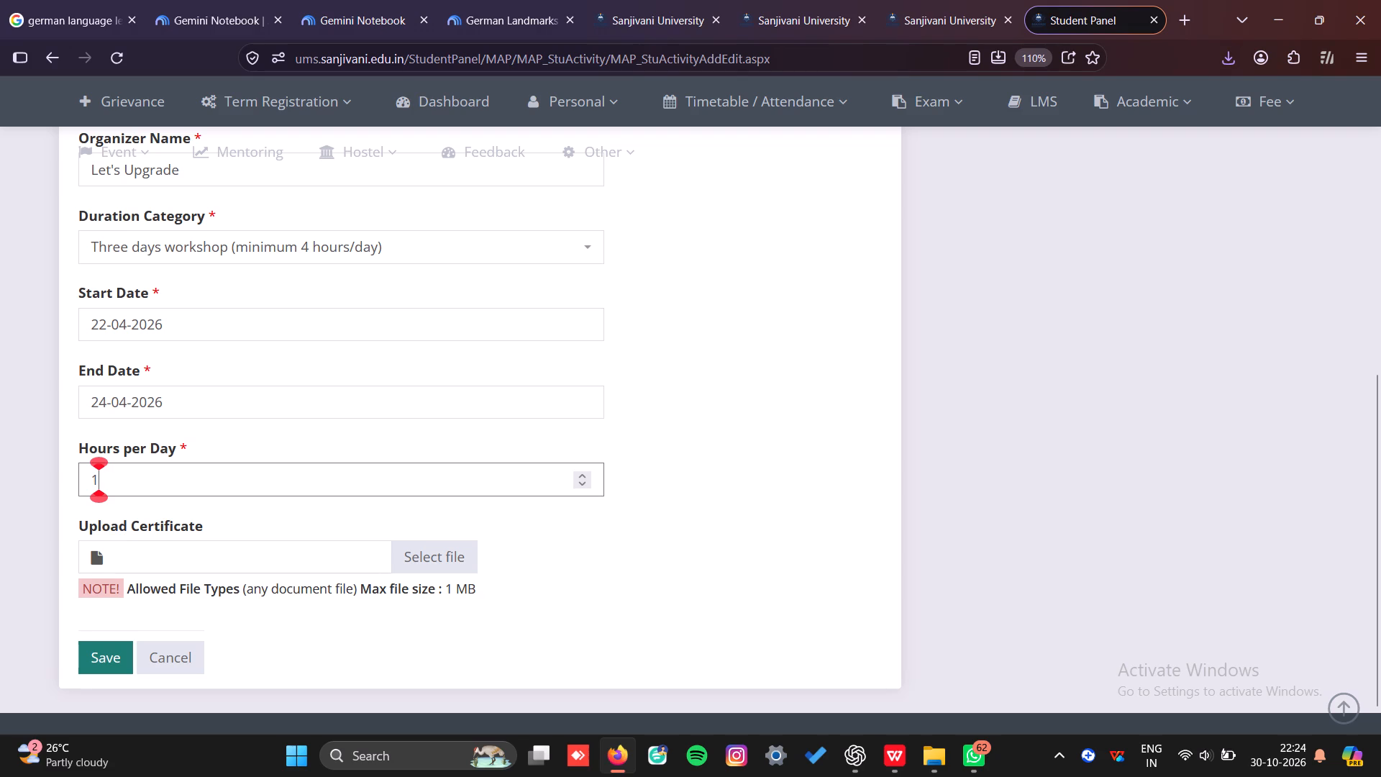
key("BackSpace")
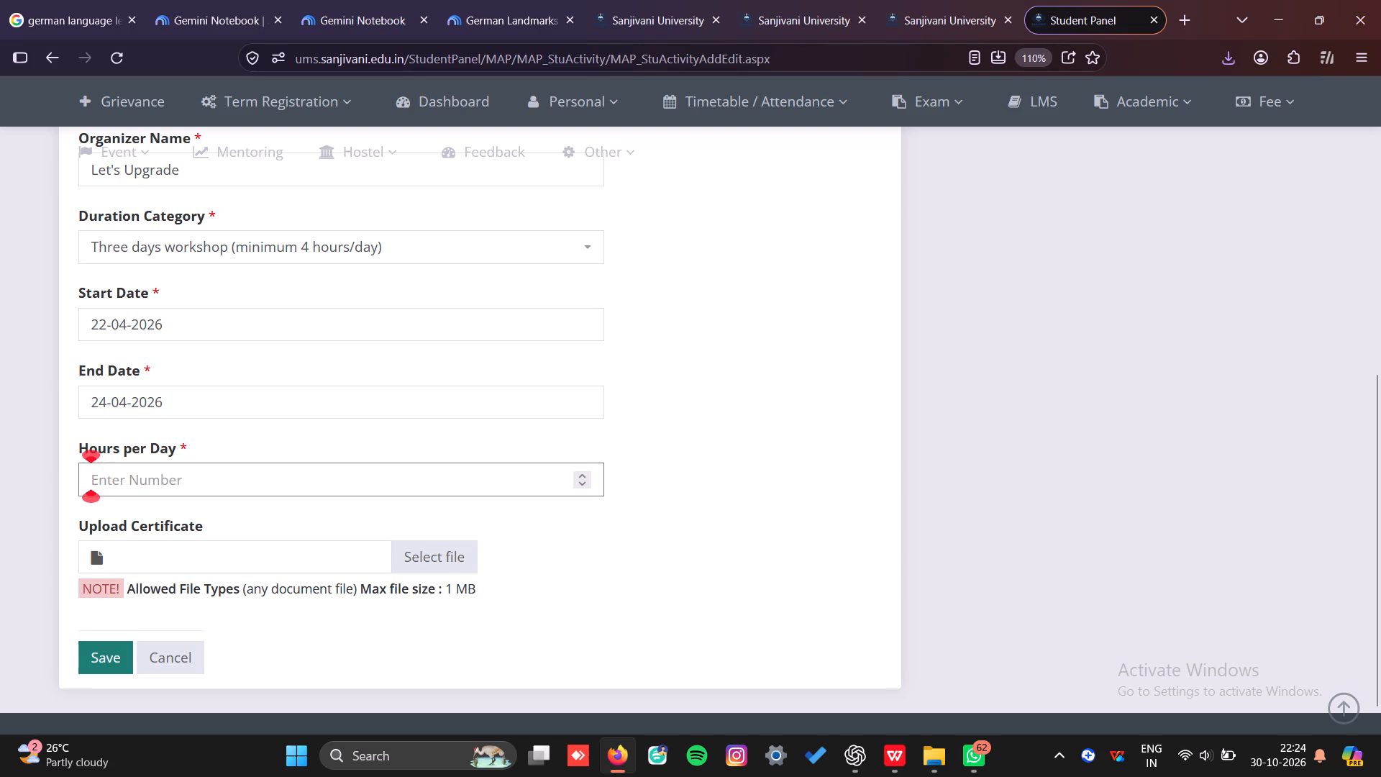
key("2")
Attach the 09_Python_Bootcamp file from Downloads as the certificate and save the activity.
left_click(443, 548)
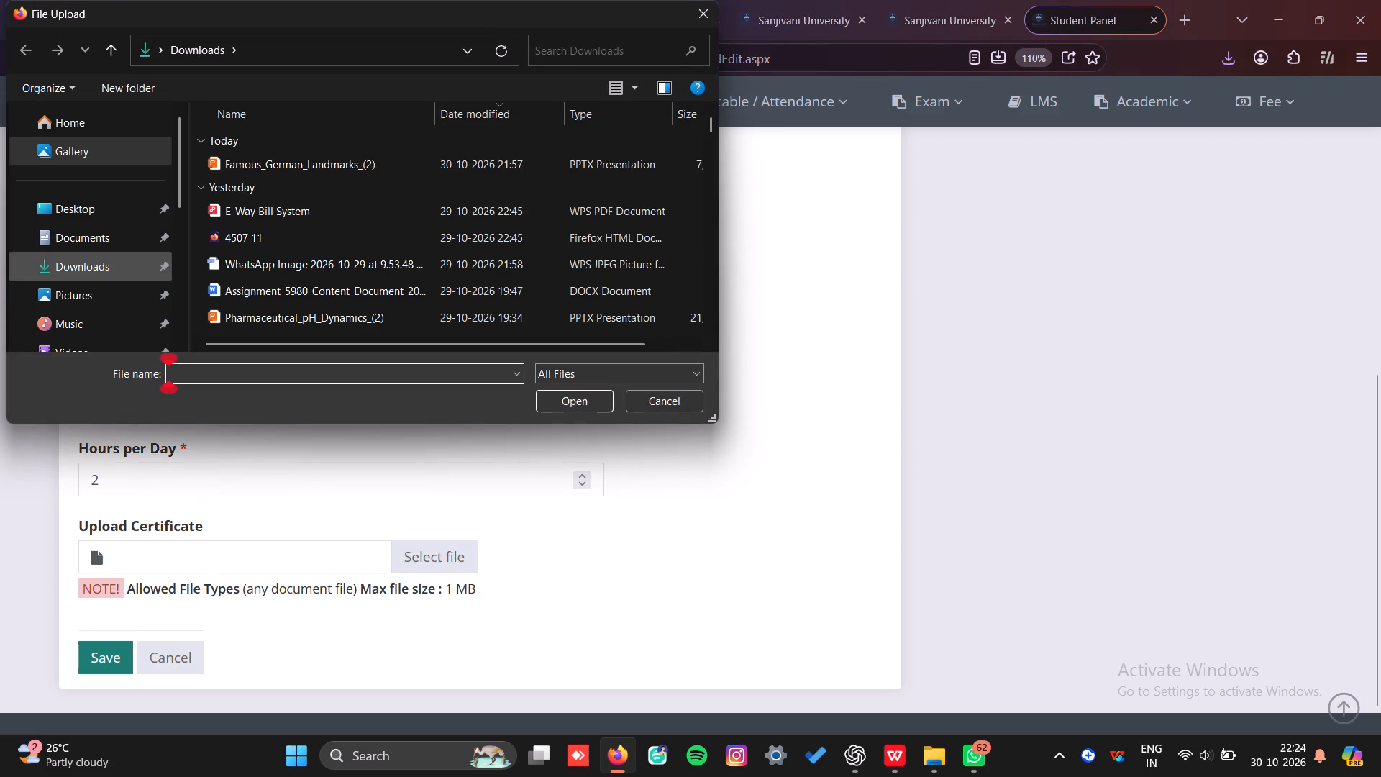
left_click(80, 255)
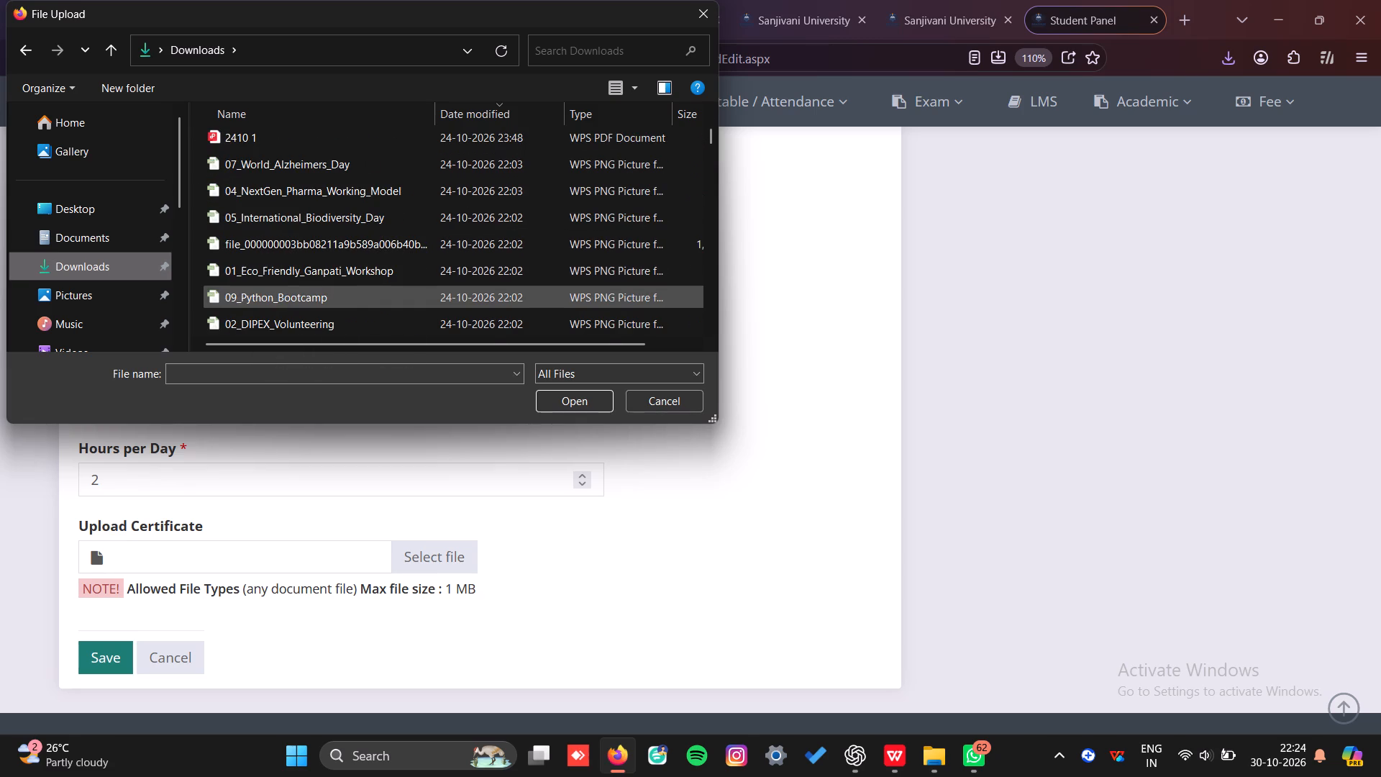
left_click(319, 298)
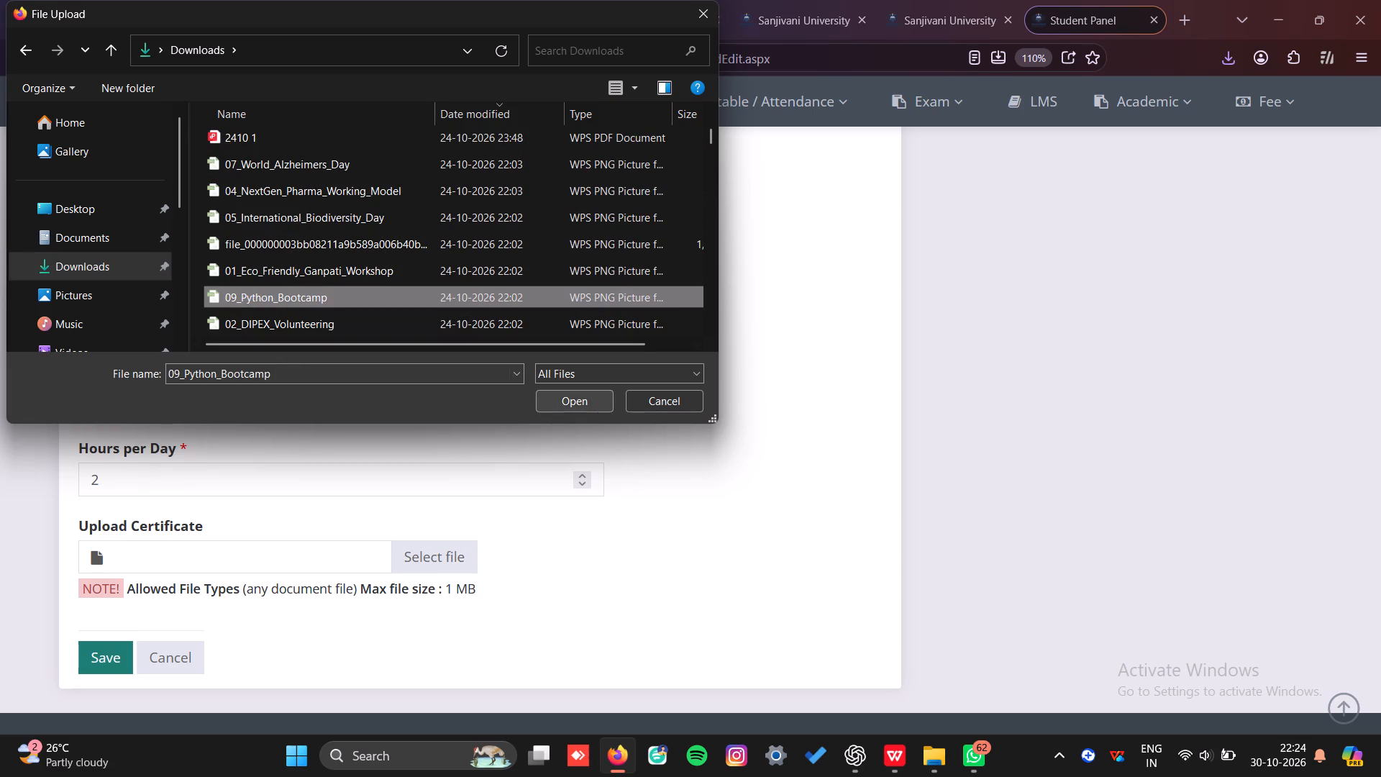
left_click(560, 406)
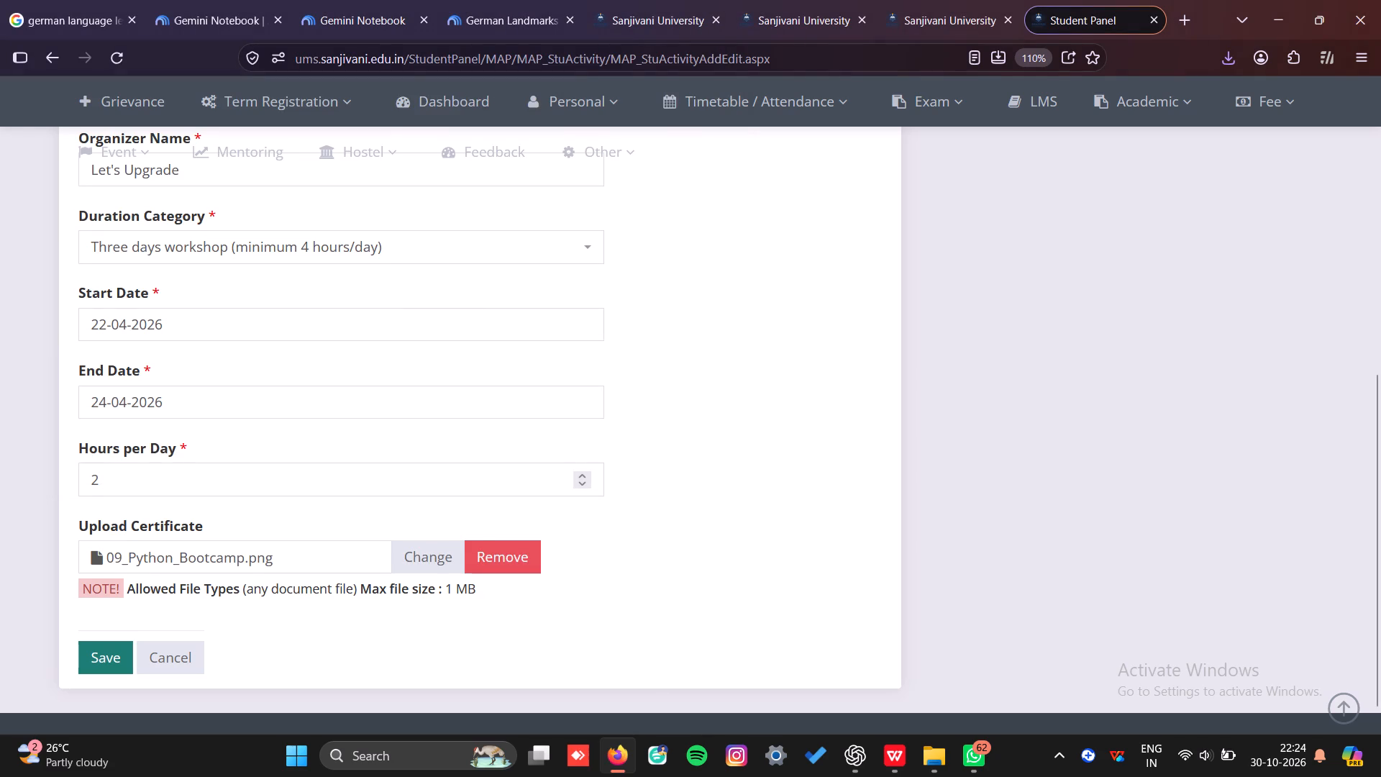
left_click(105, 668)
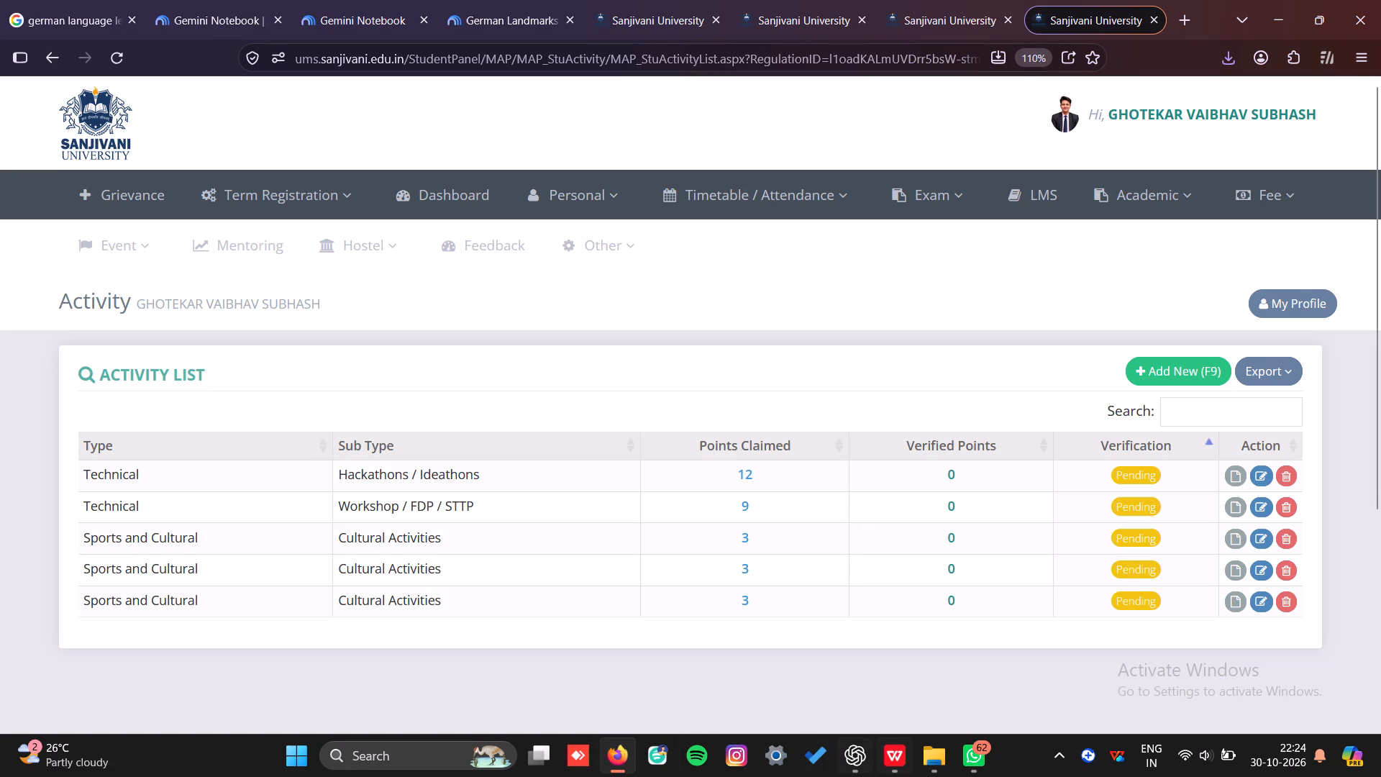
Switch to File Explorer and examine the 08_Website_Mobile_App_Development certificate in the Downloads folder.
left_click(939, 764)
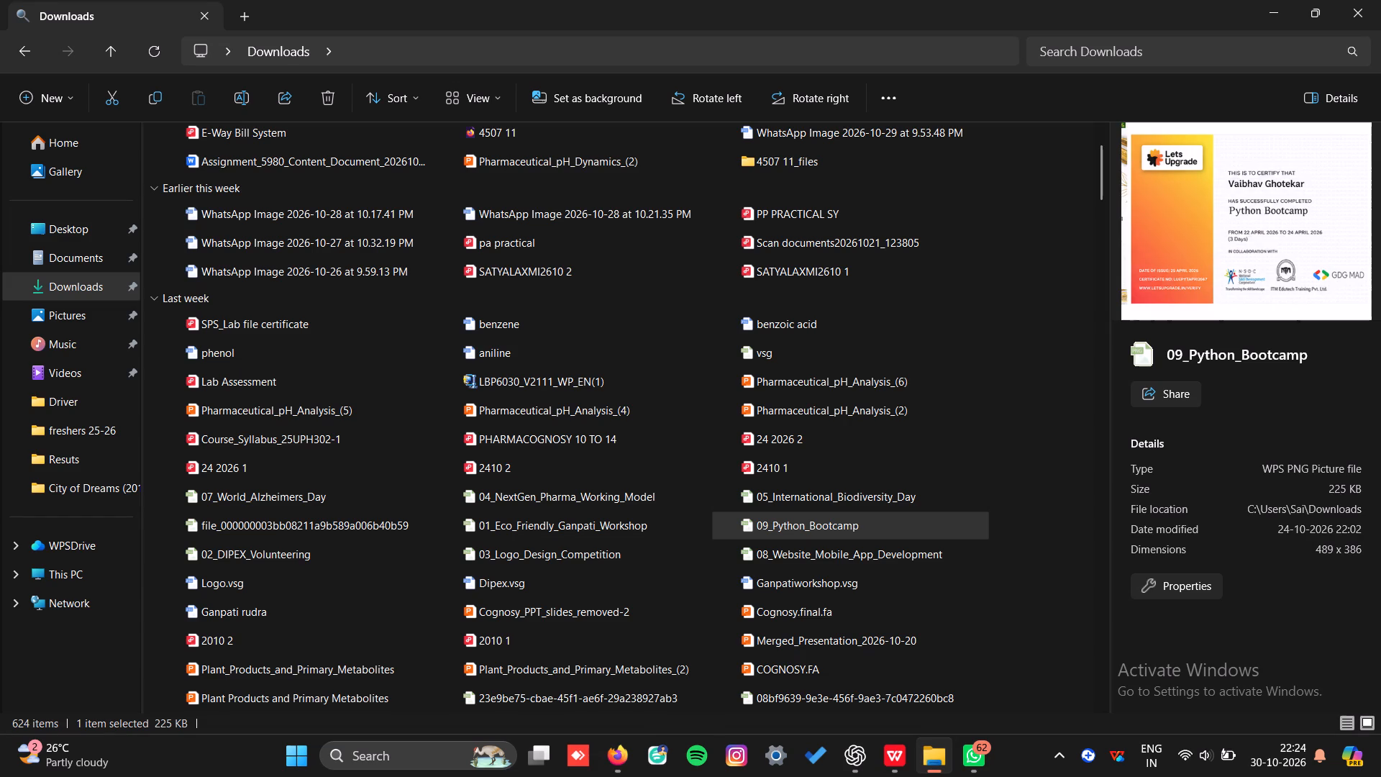
left_click(778, 561)
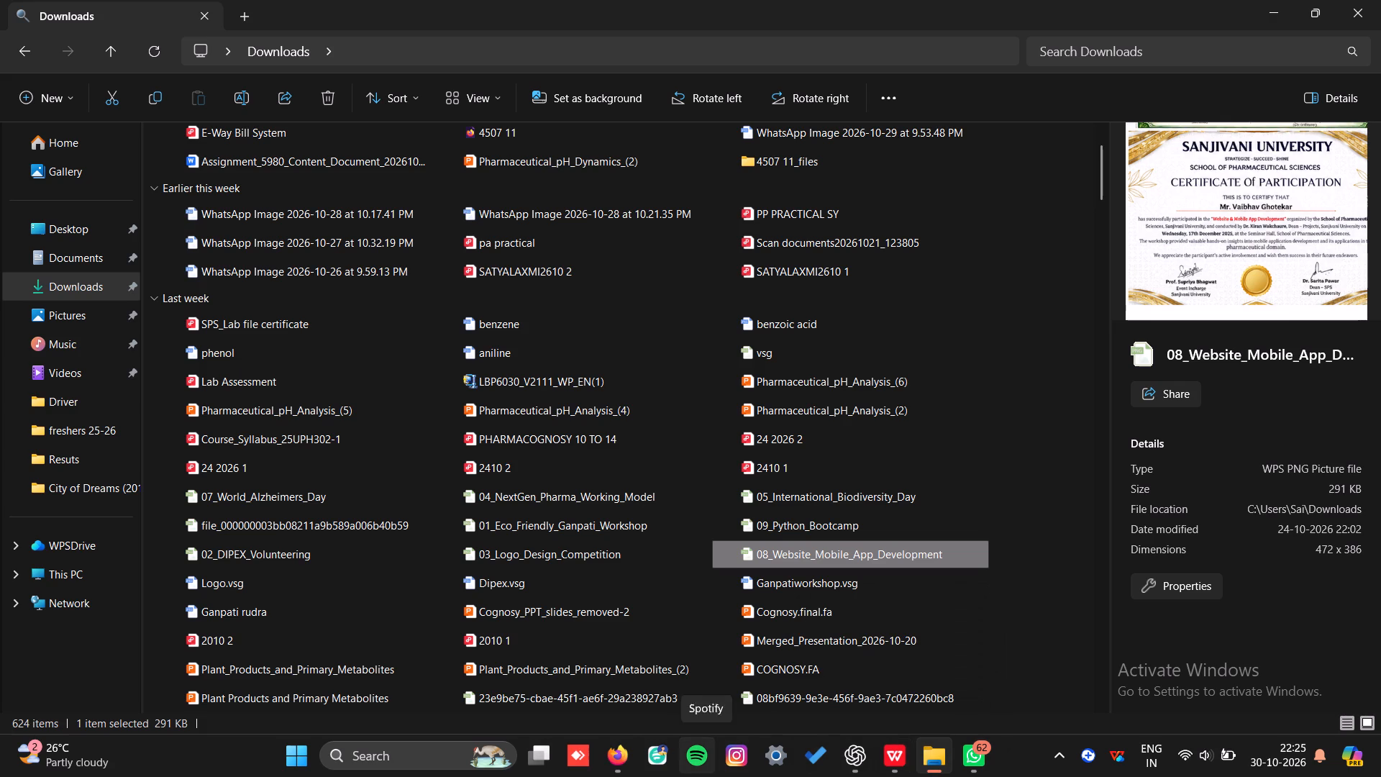
Switch to Firefox and start adding a new activity in the university portal.
left_click(607, 758)
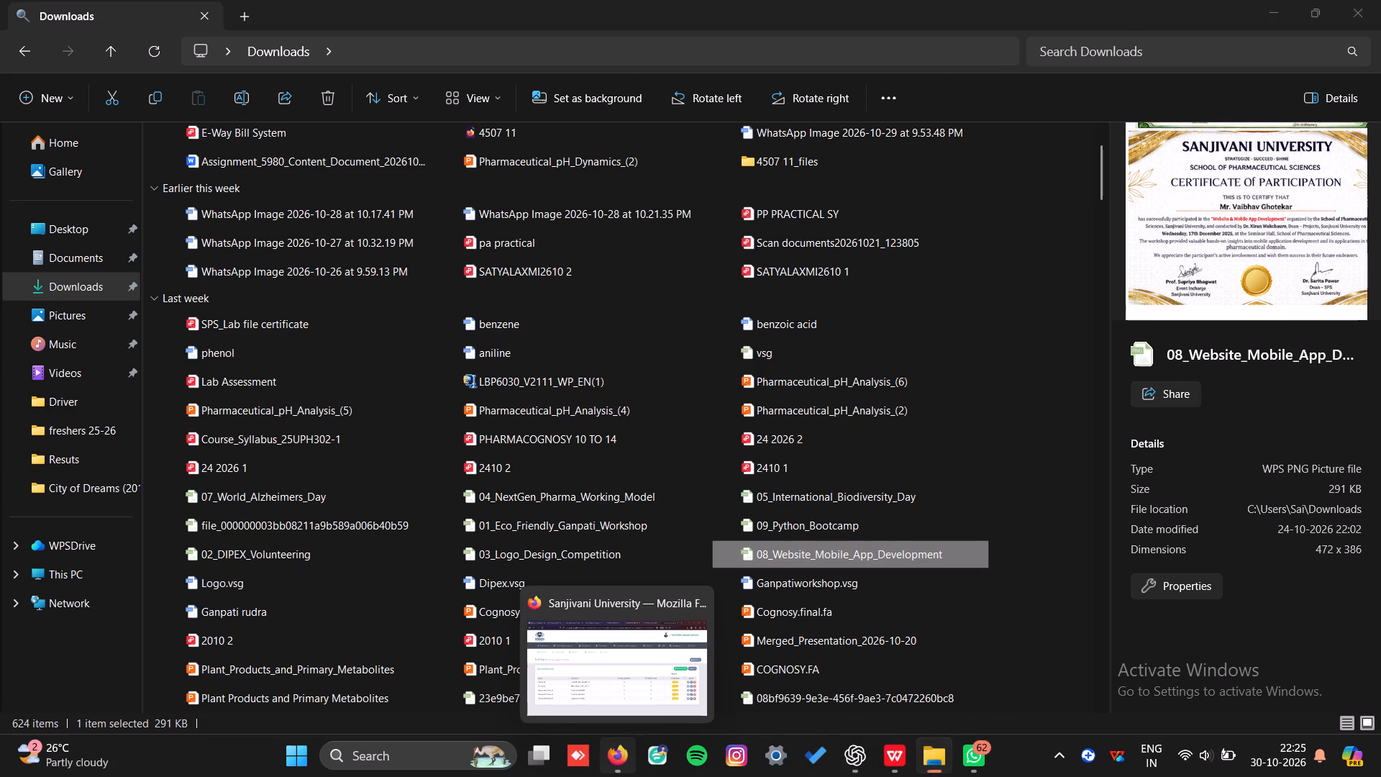
left_click(1178, 376)
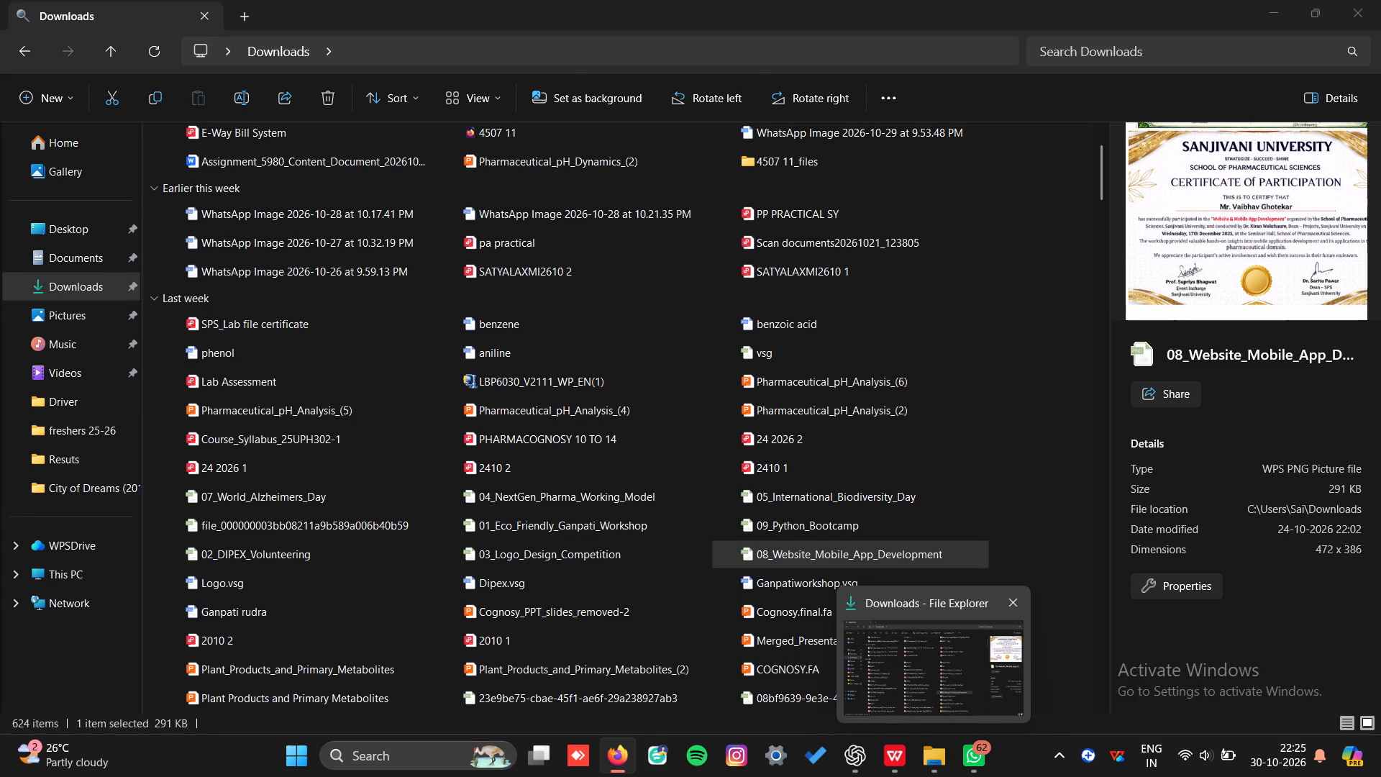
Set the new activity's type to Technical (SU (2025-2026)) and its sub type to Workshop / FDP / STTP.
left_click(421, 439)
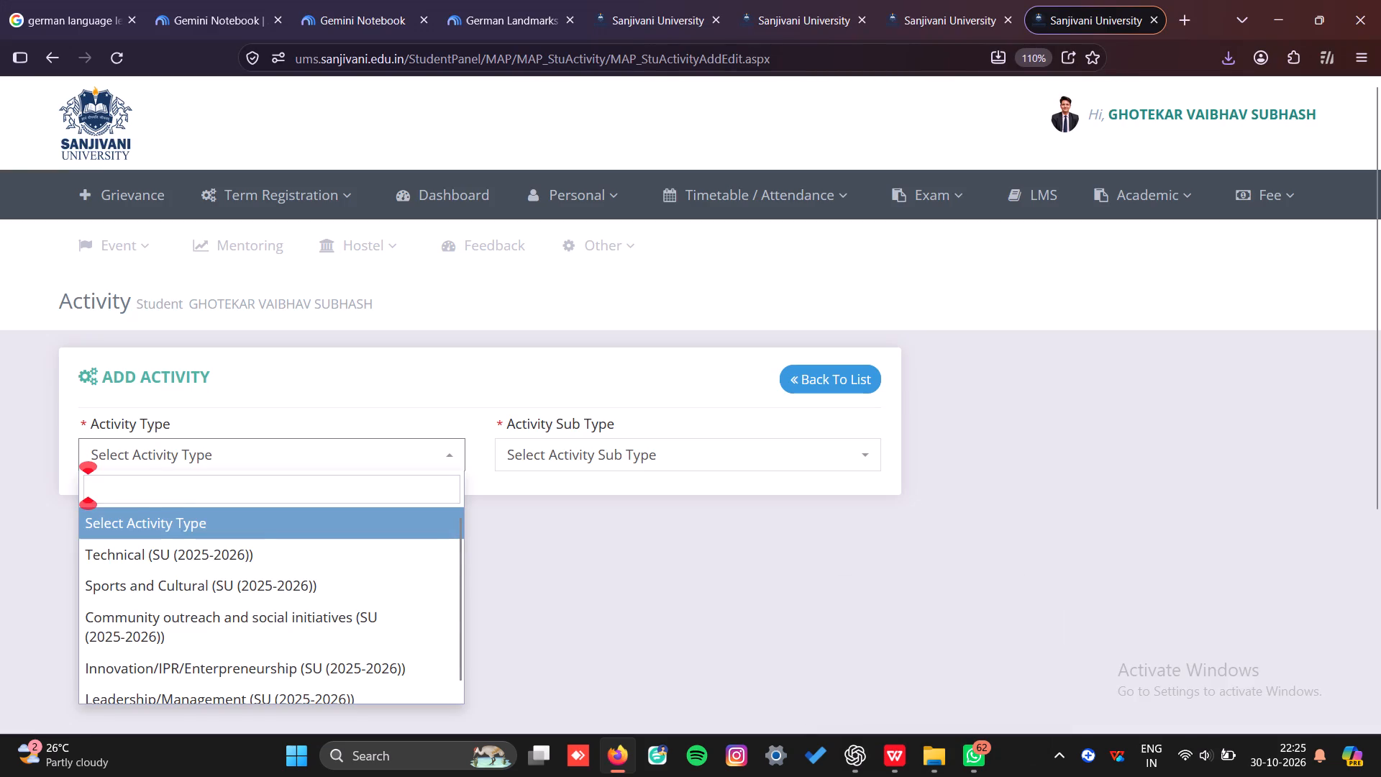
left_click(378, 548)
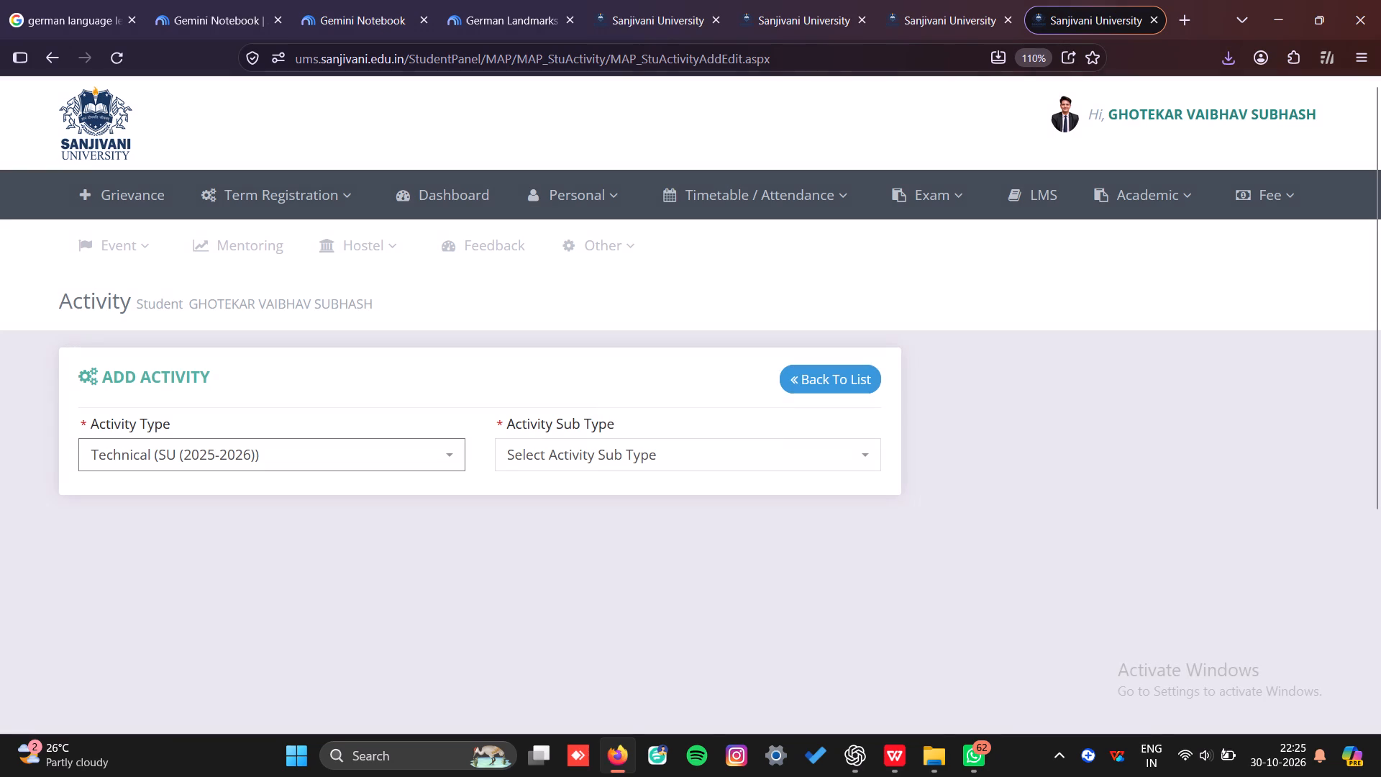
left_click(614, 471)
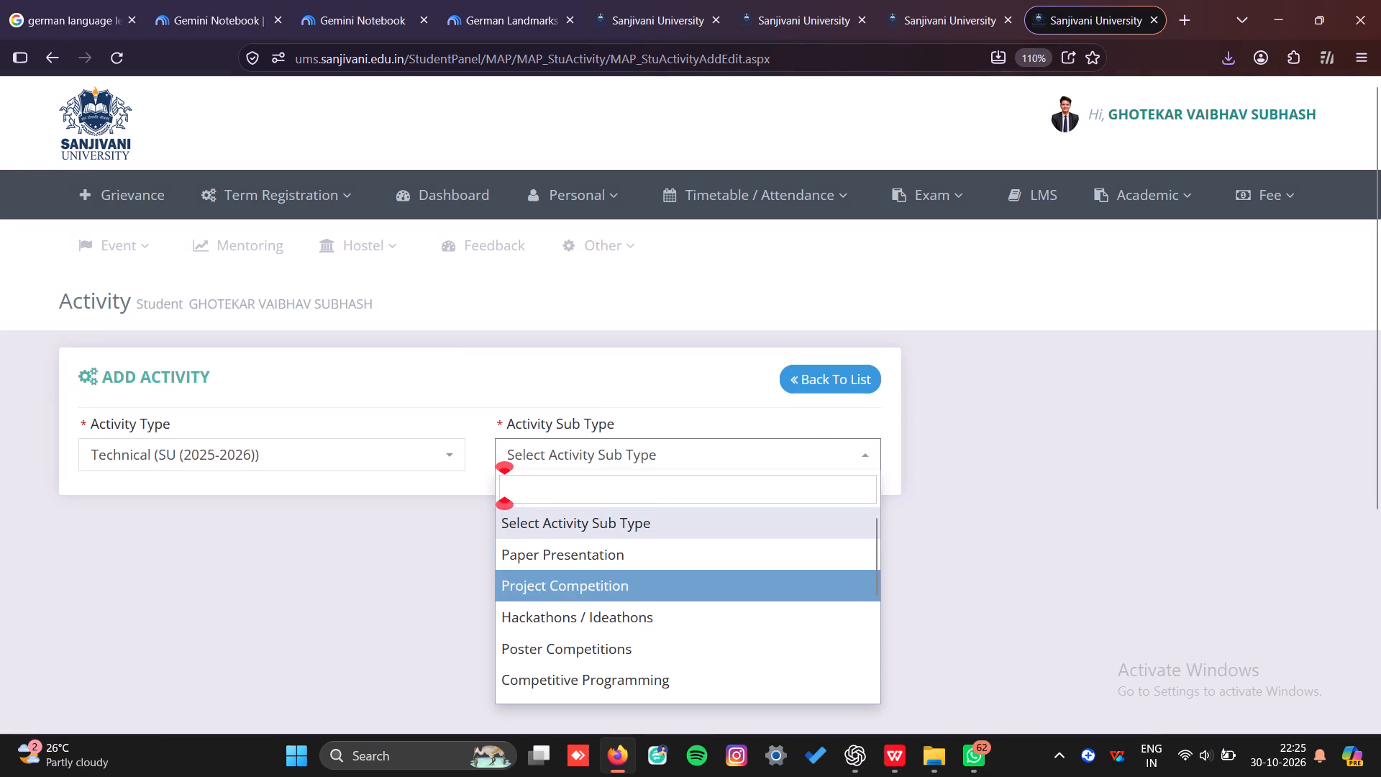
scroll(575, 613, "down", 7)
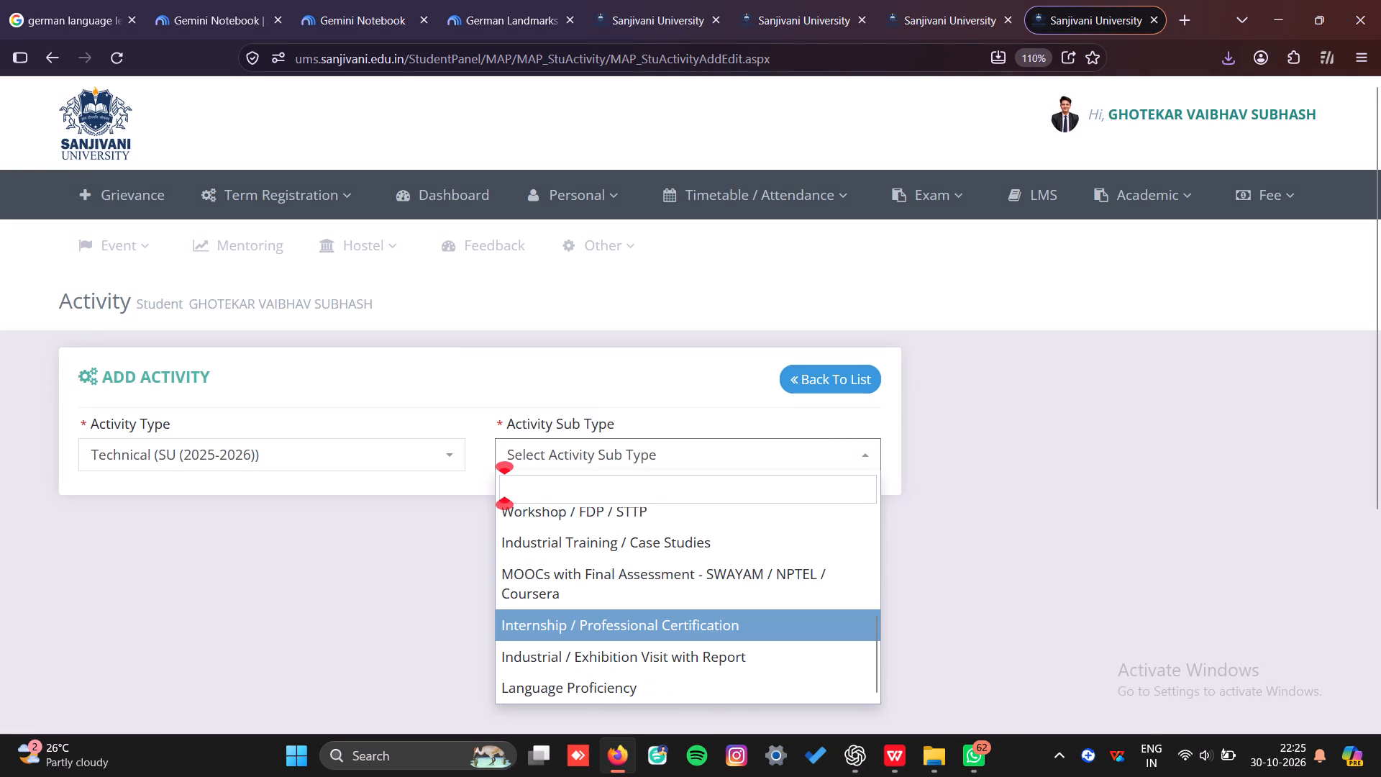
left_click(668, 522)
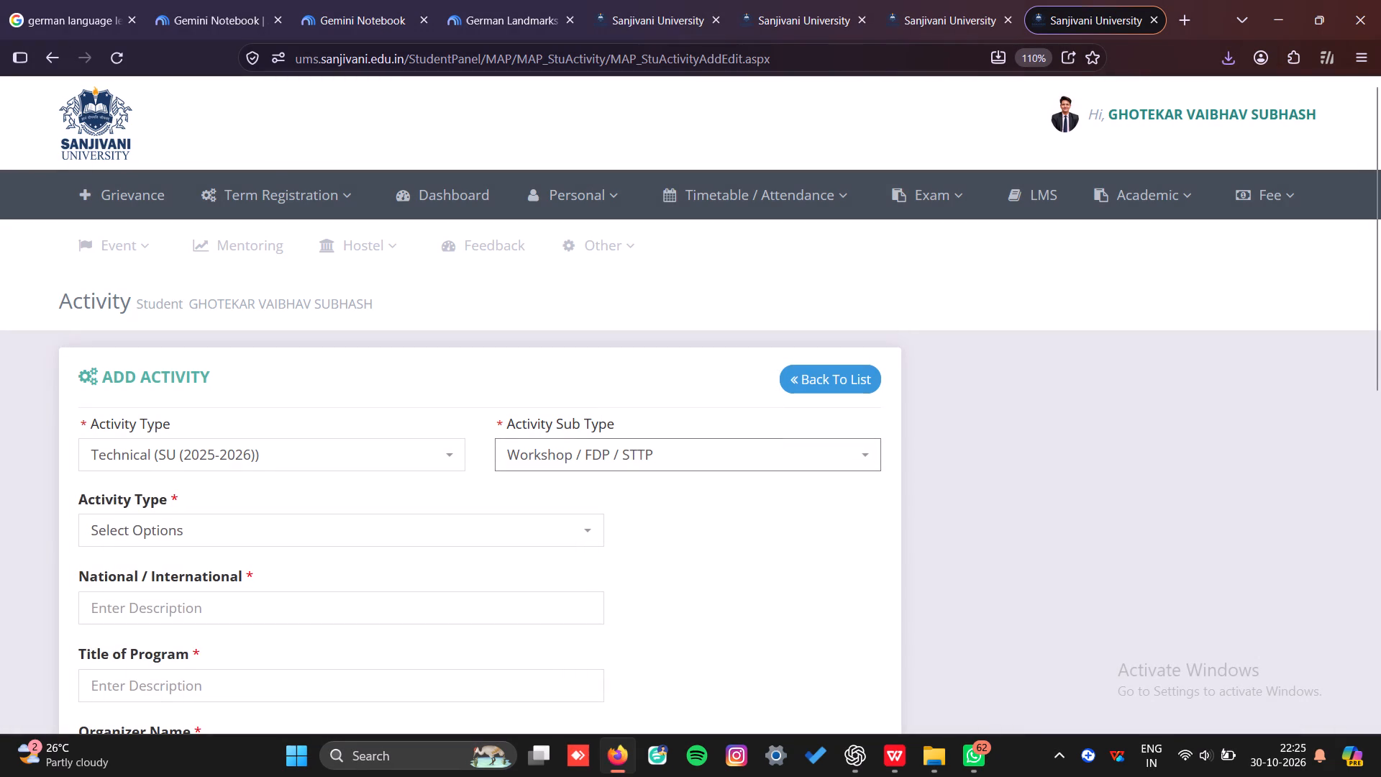
Choose Workshop as the program's activity type and go to the National / International field.
left_click(517, 513)
left_click(516, 532)
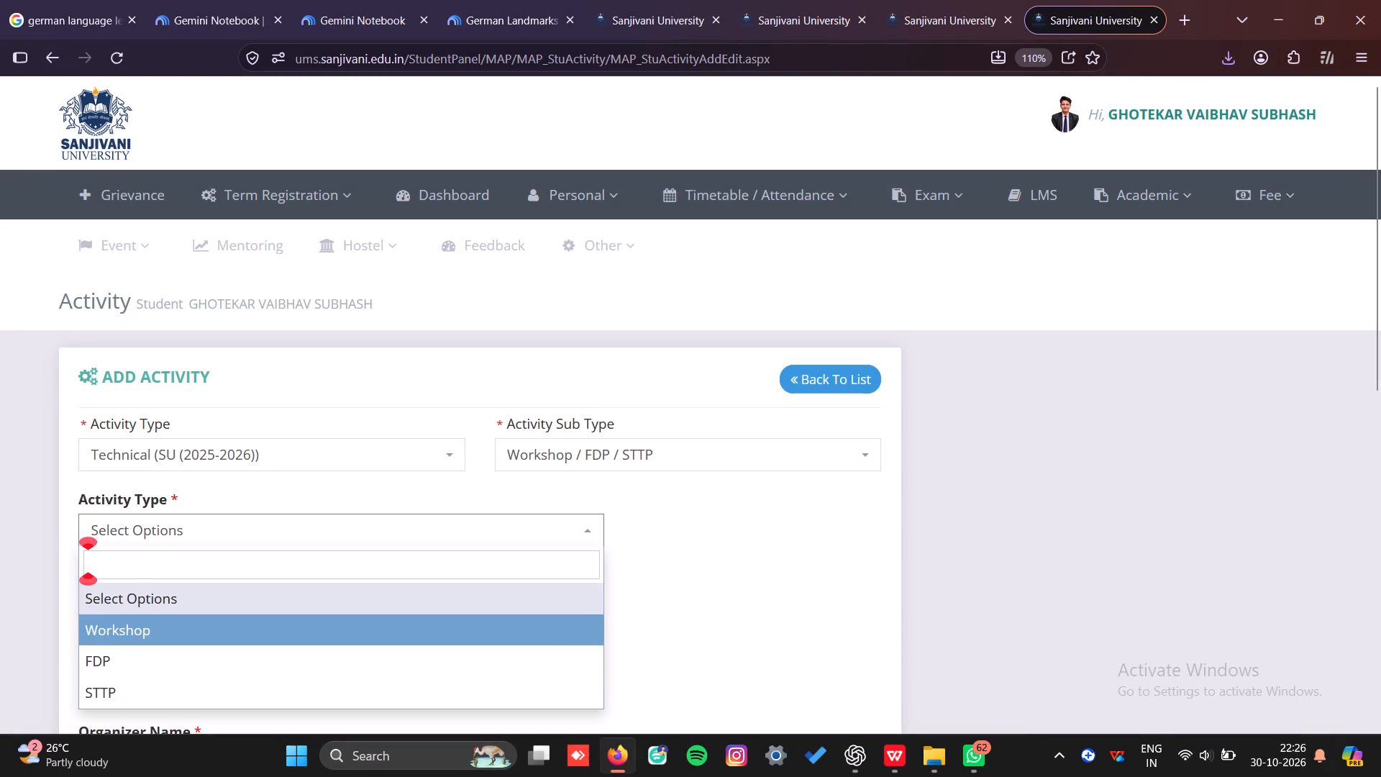
left_click(456, 636)
scroll(456, 636, "down", 3)
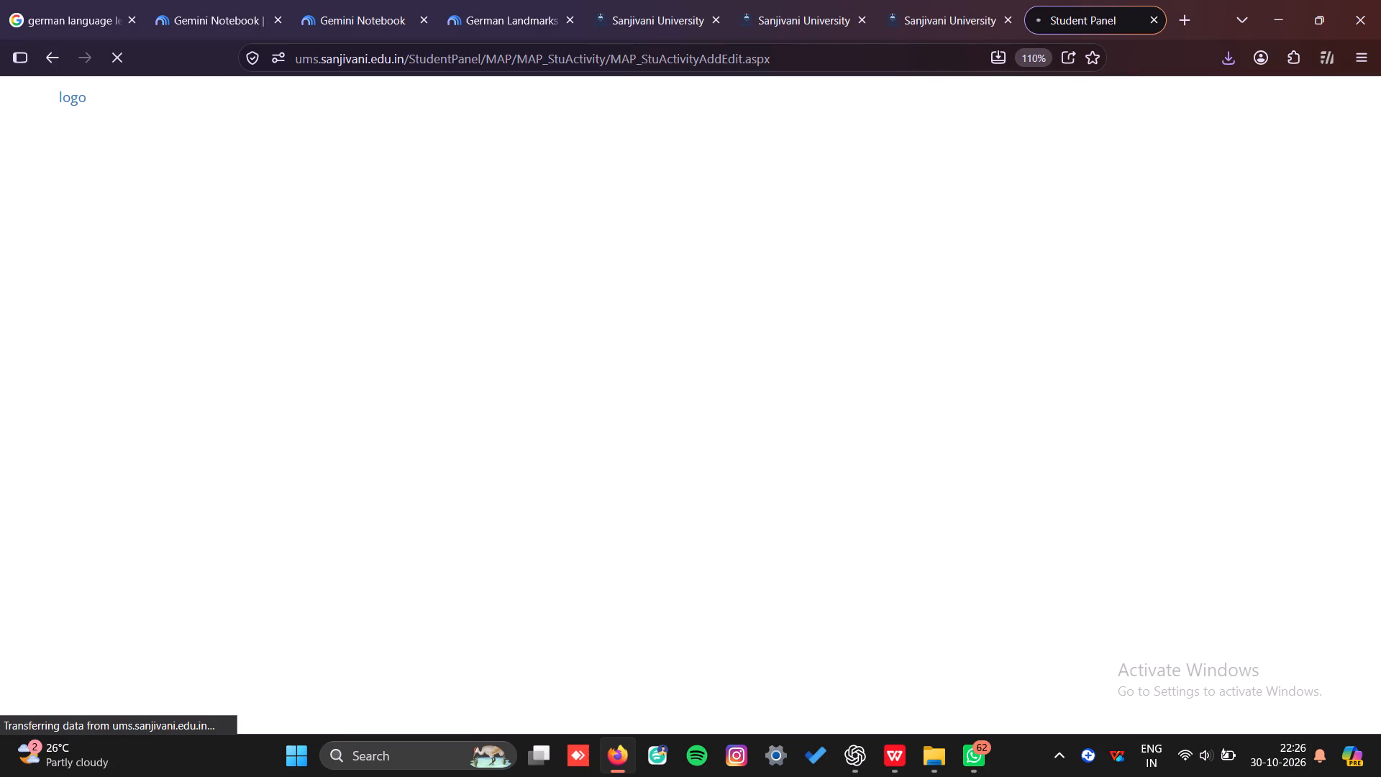
scroll(456, 636, "down", 2)
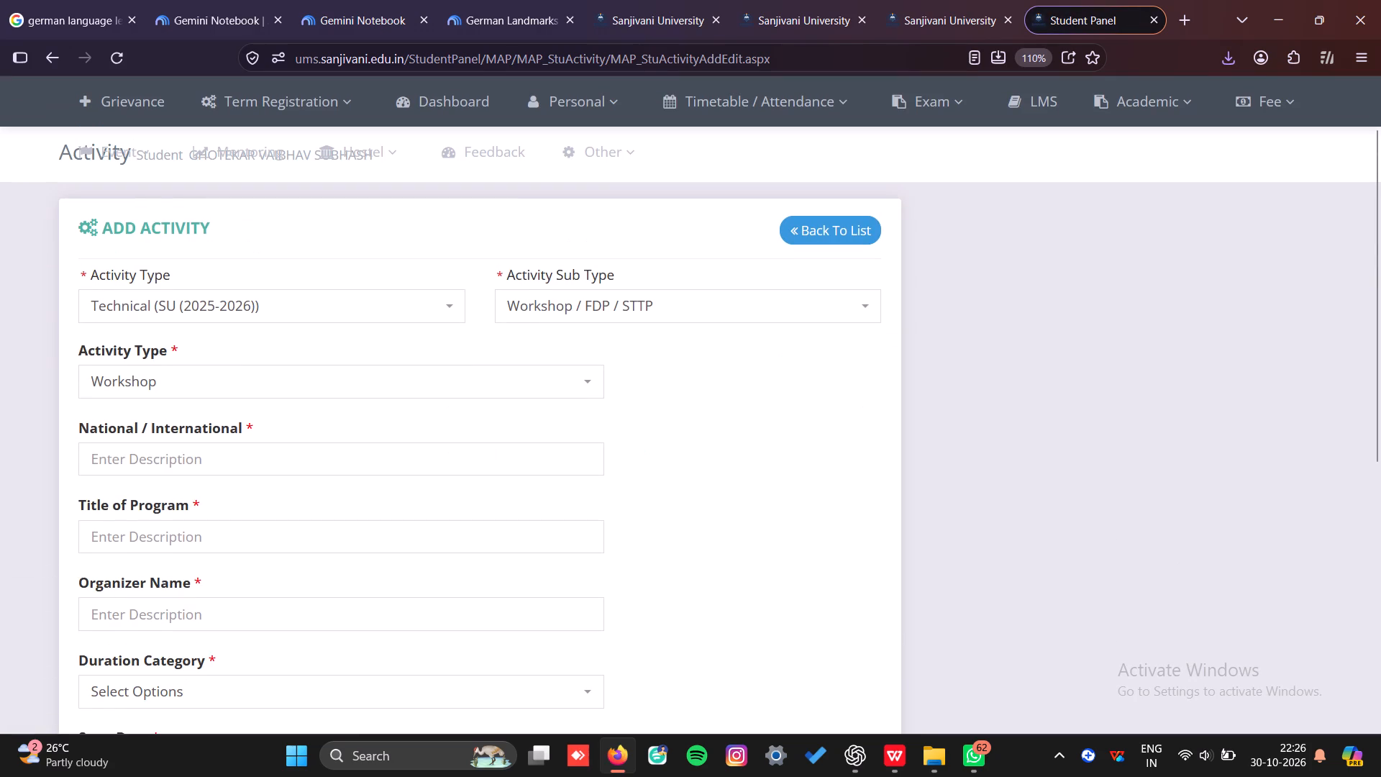
left_click(426, 464)
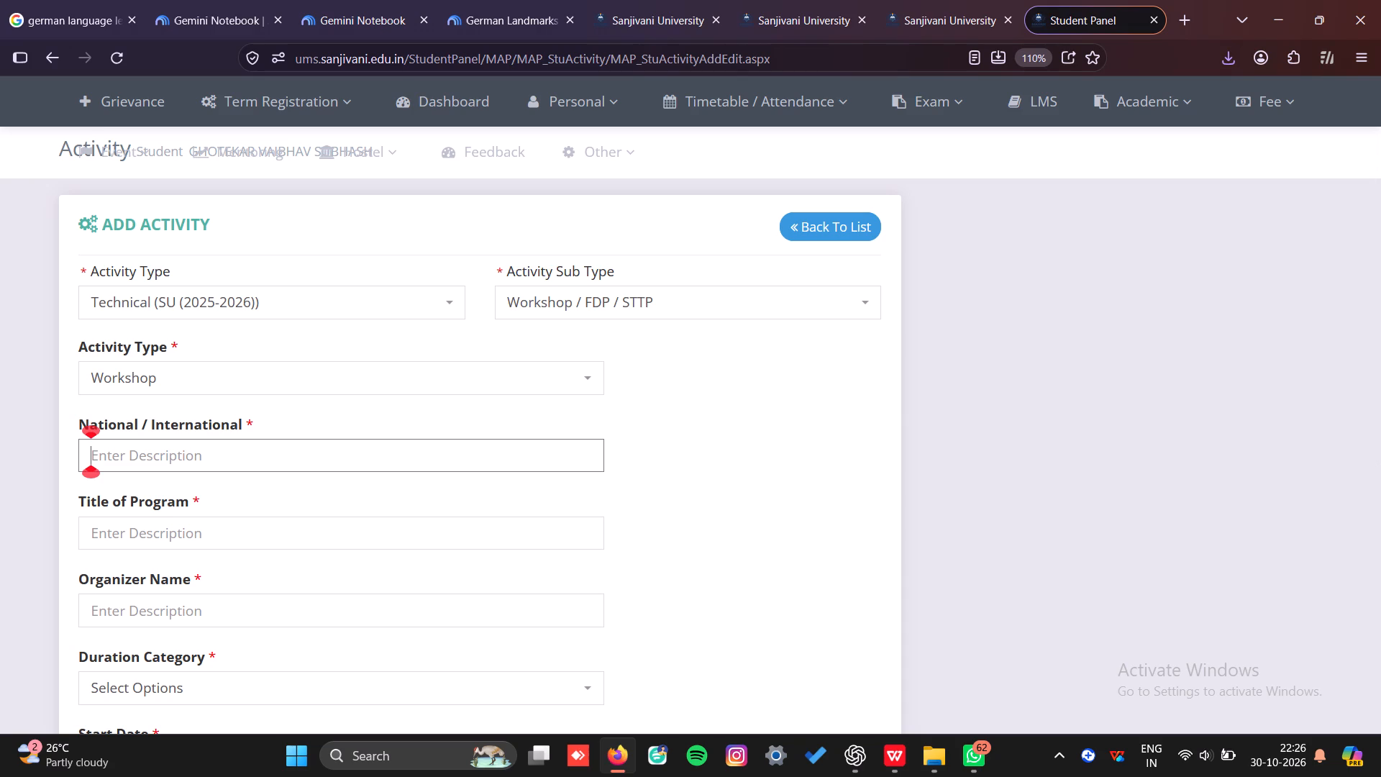
Examine the sub types available for Technical activities to find one suited to the certificate.
left_click(701, 305)
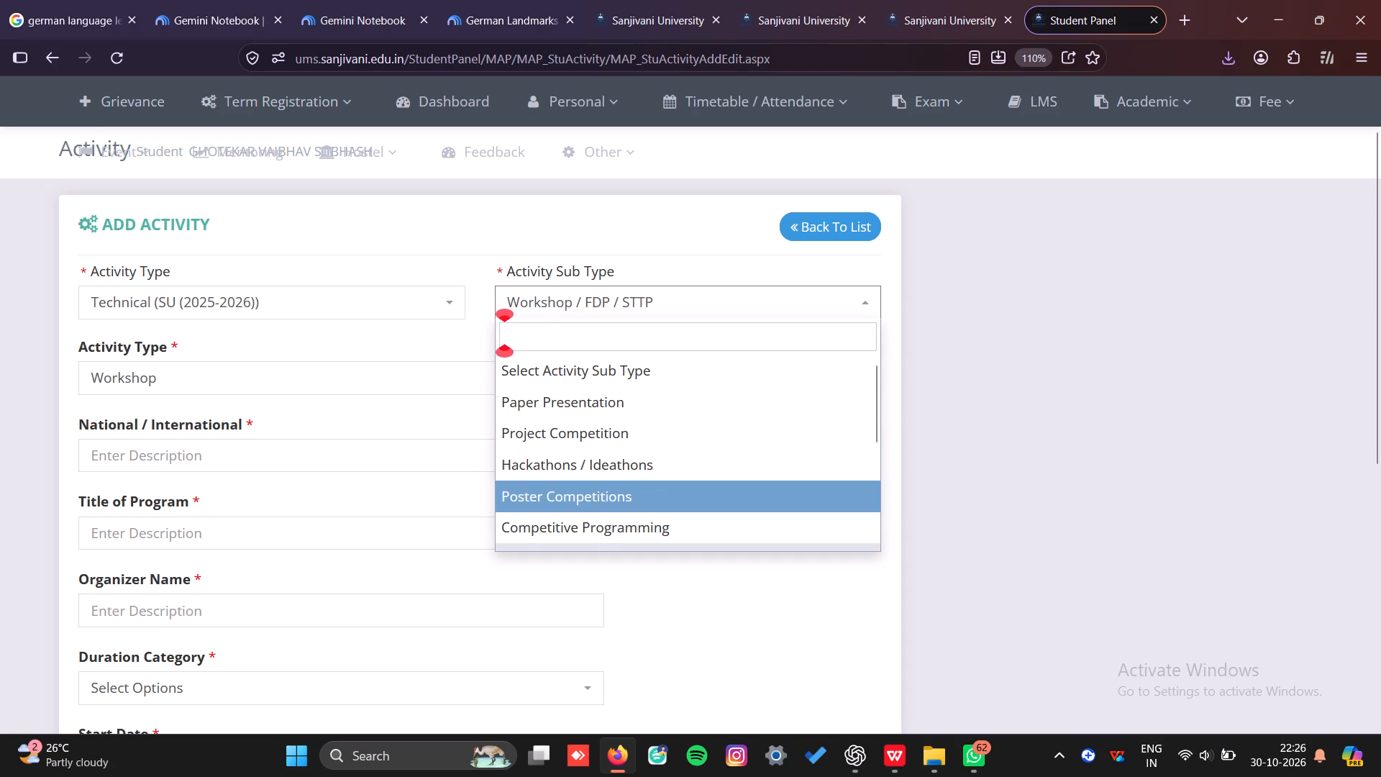
scroll(632, 489, "down", 7)
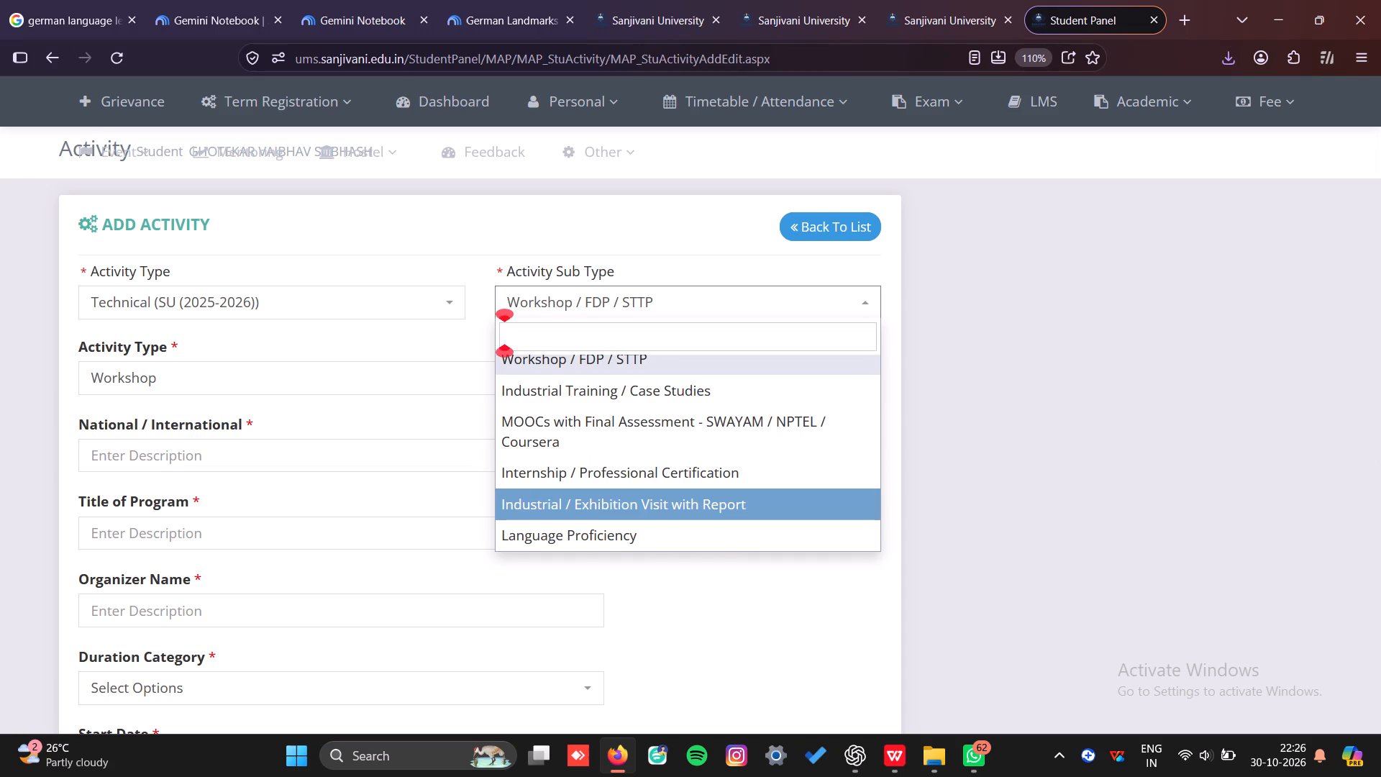
scroll(632, 489, "up", 3)
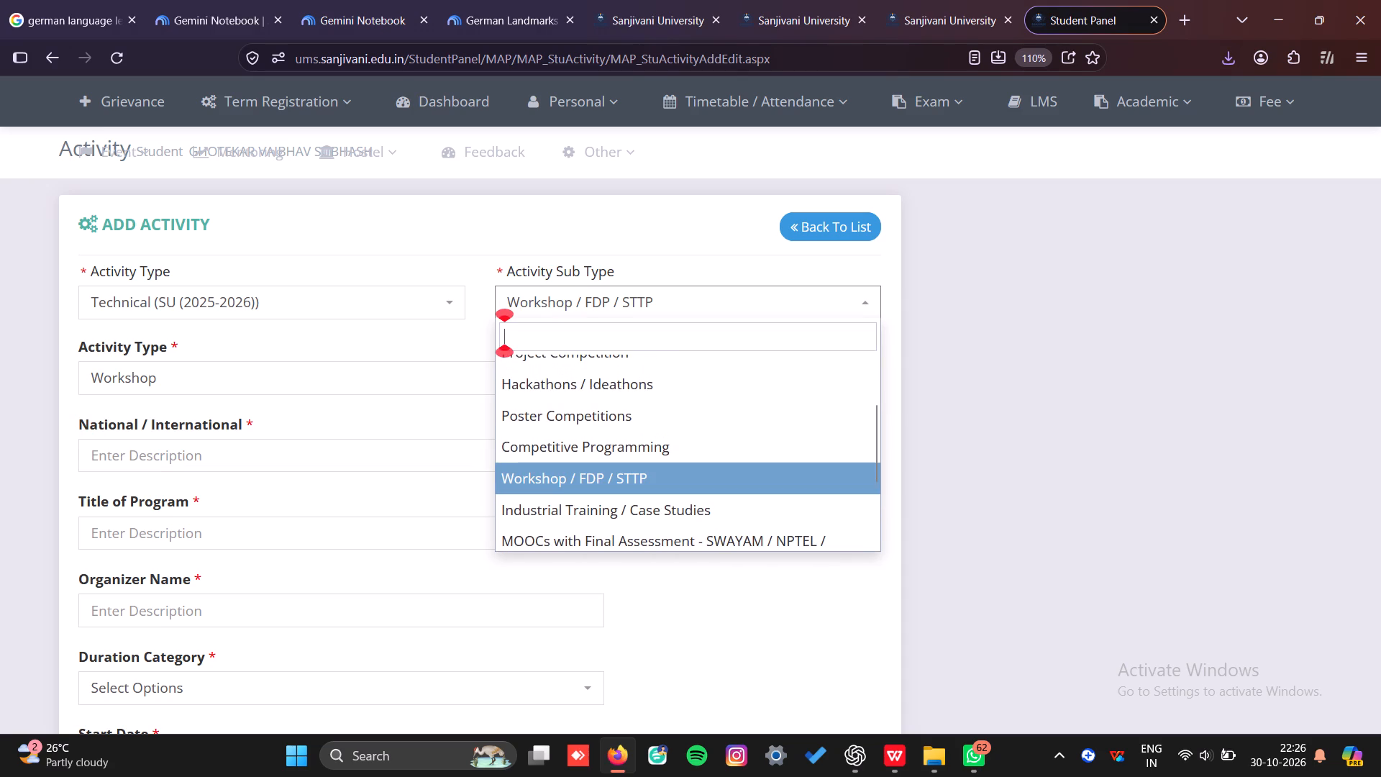
scroll(632, 489, "up", 3)
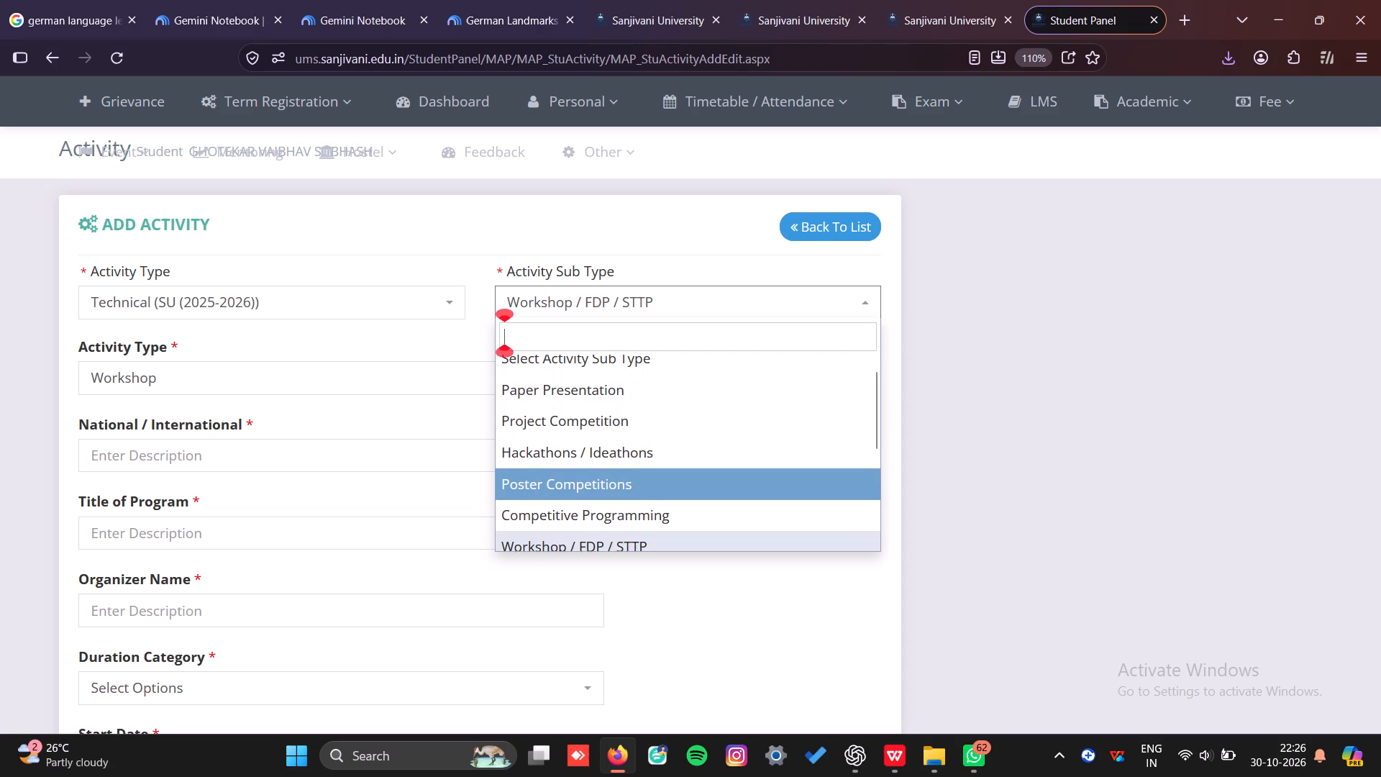
scroll(632, 489, "up", 1)
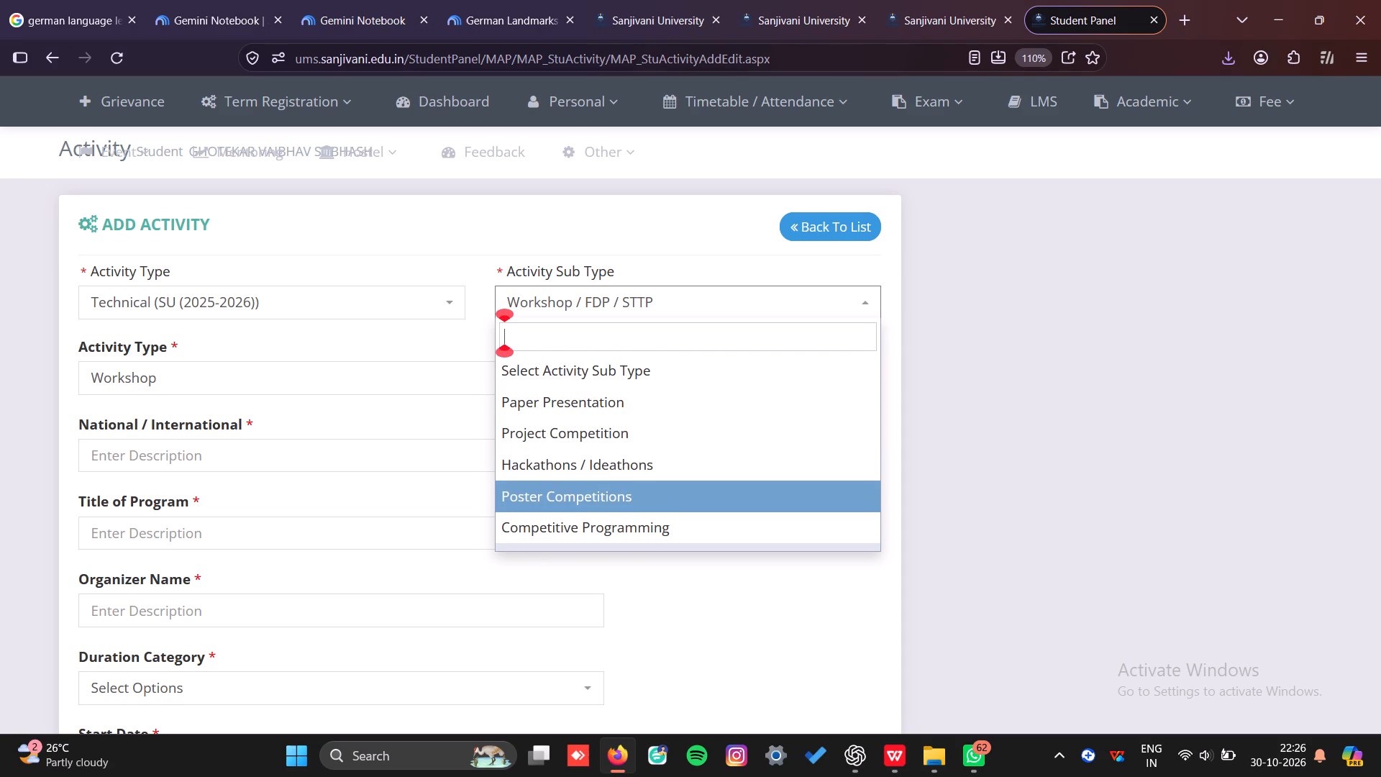
scroll(632, 489, "down", 2)
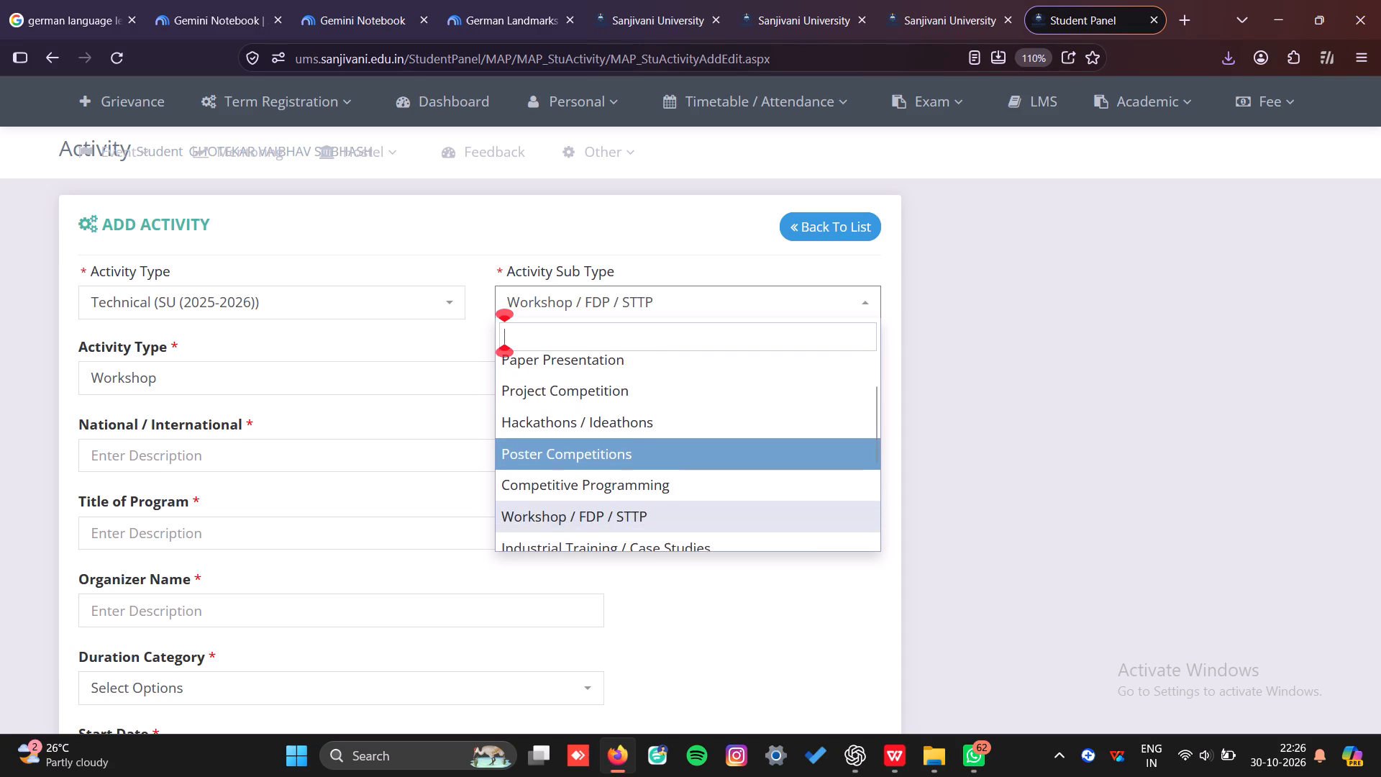
scroll(632, 489, "down", 6)
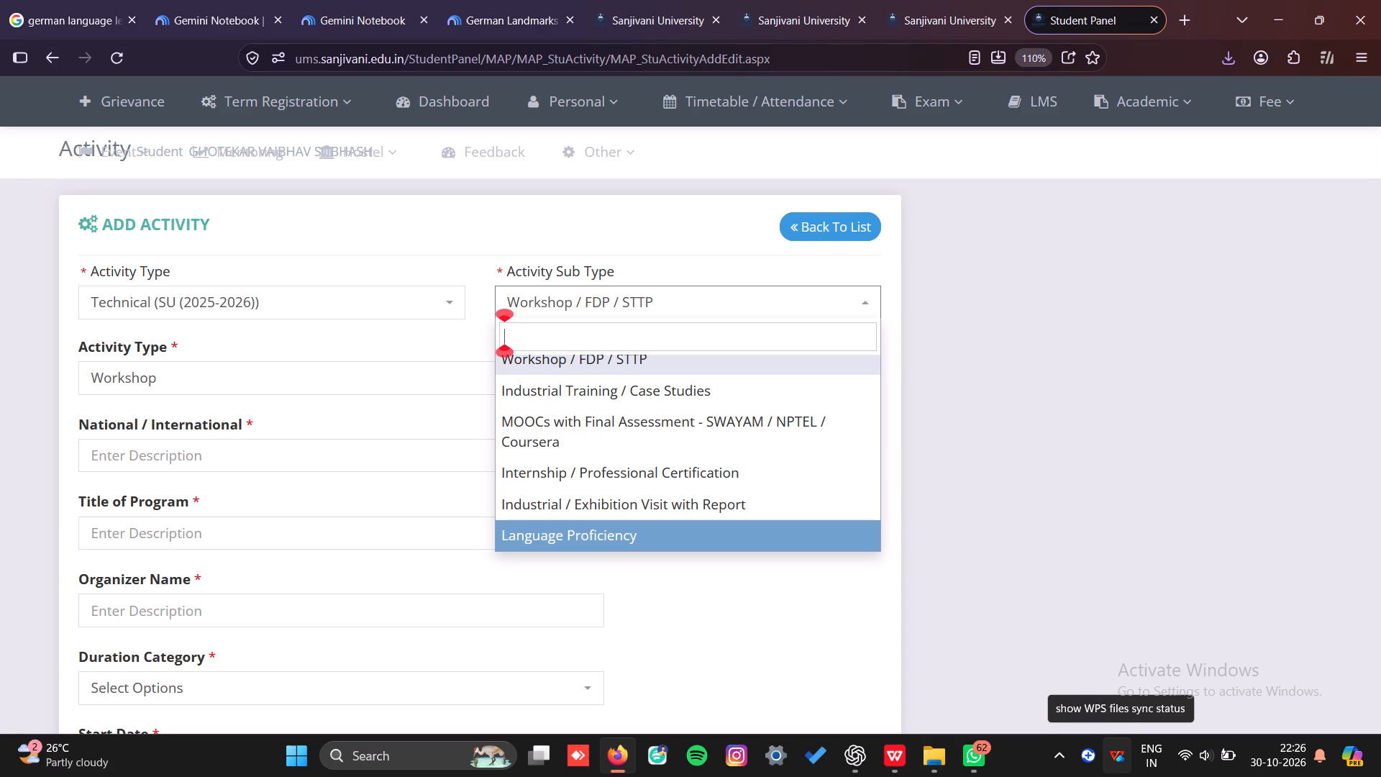
scroll(596, 491, "up", 2)
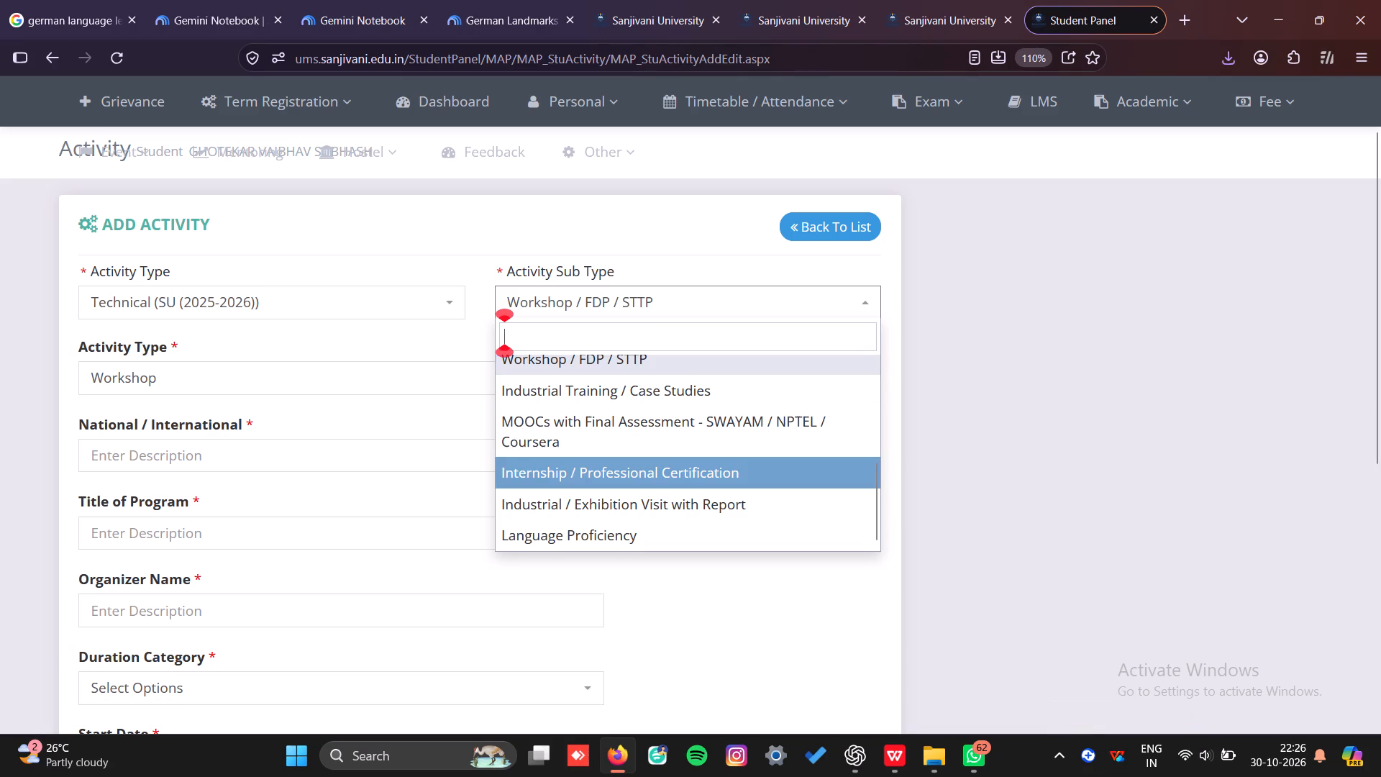
scroll(598, 485, "up", 20)
scroll(598, 485, "up", 20)
scroll(598, 485, "up", 18)
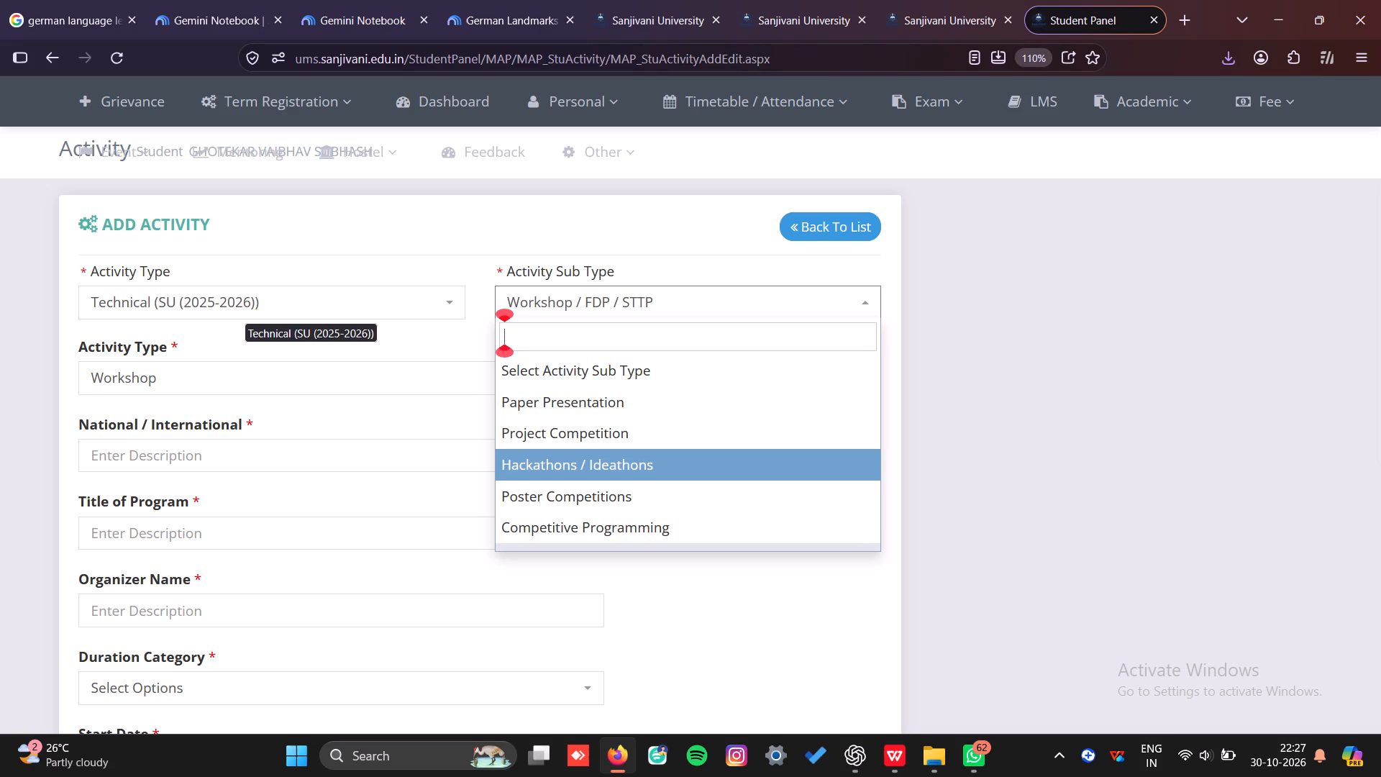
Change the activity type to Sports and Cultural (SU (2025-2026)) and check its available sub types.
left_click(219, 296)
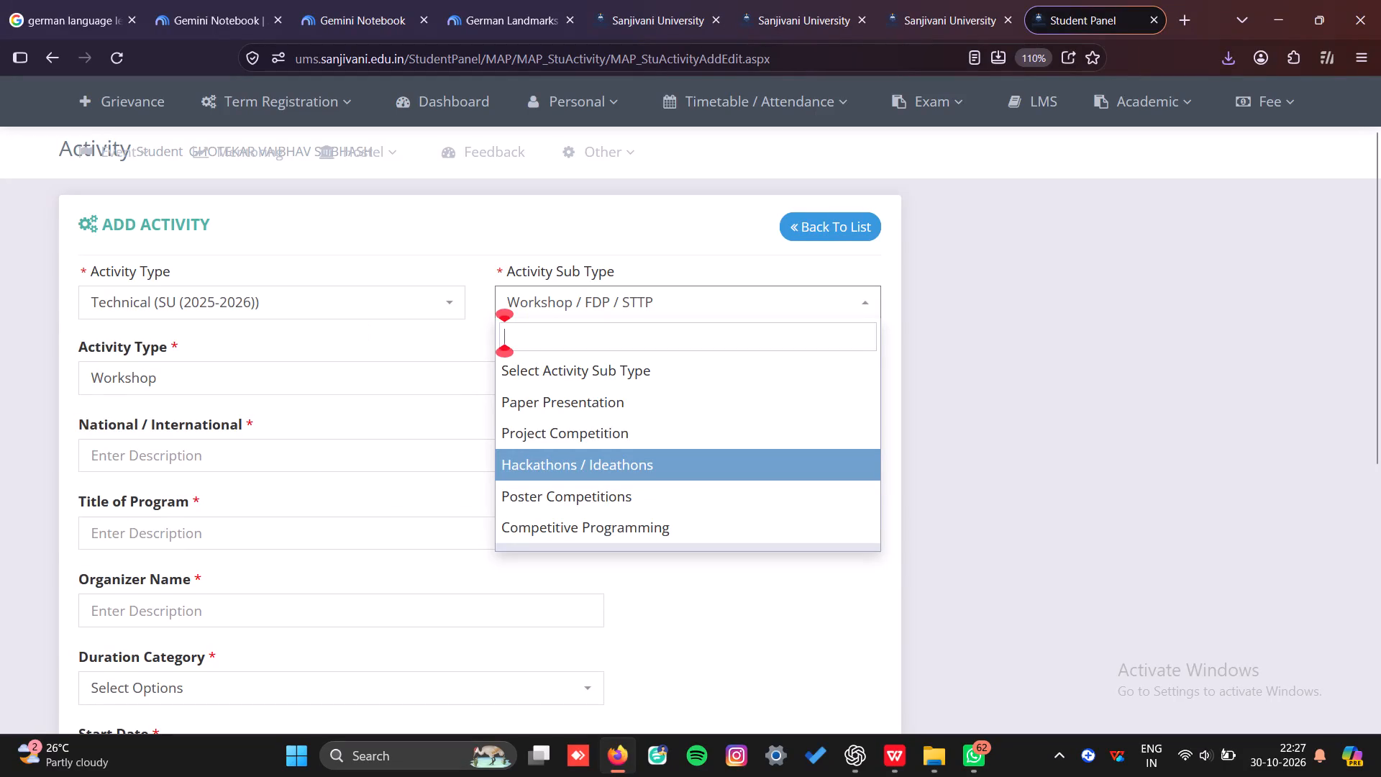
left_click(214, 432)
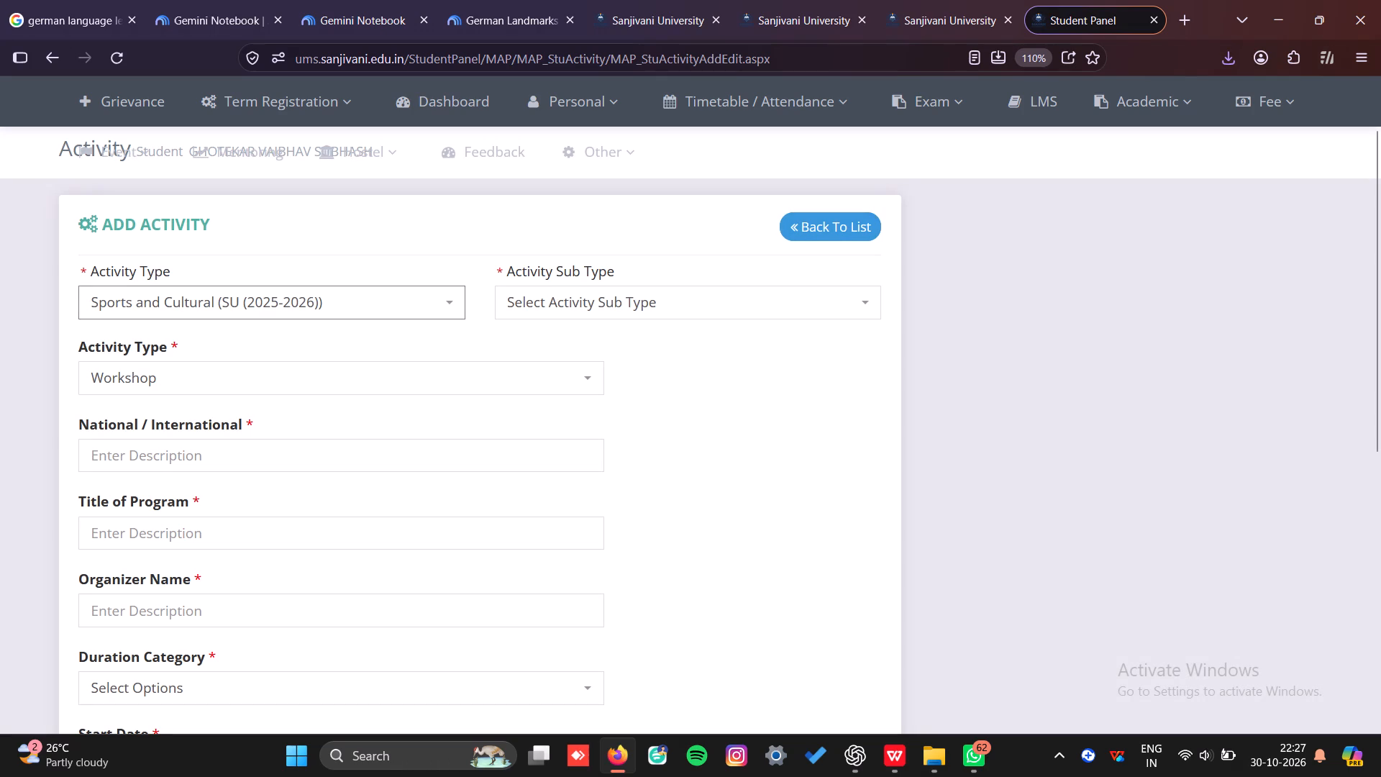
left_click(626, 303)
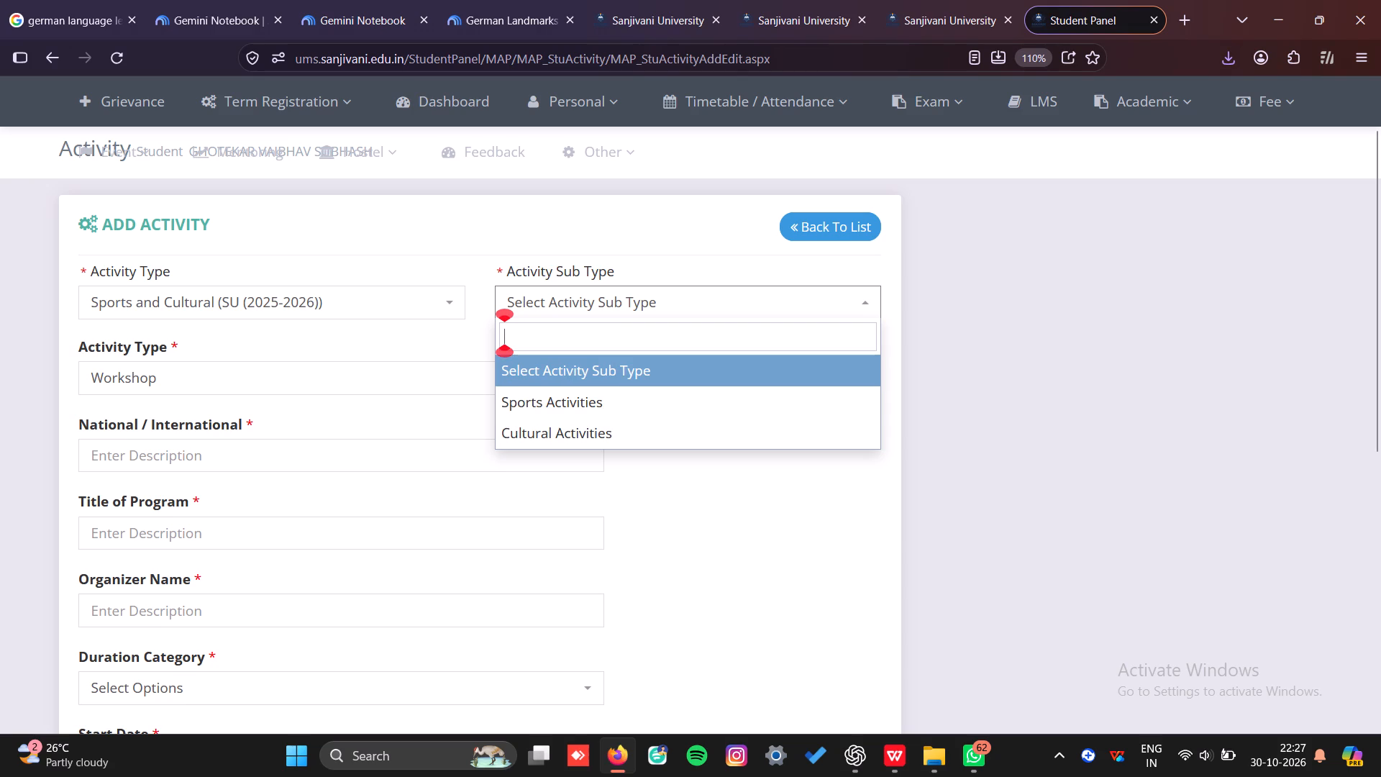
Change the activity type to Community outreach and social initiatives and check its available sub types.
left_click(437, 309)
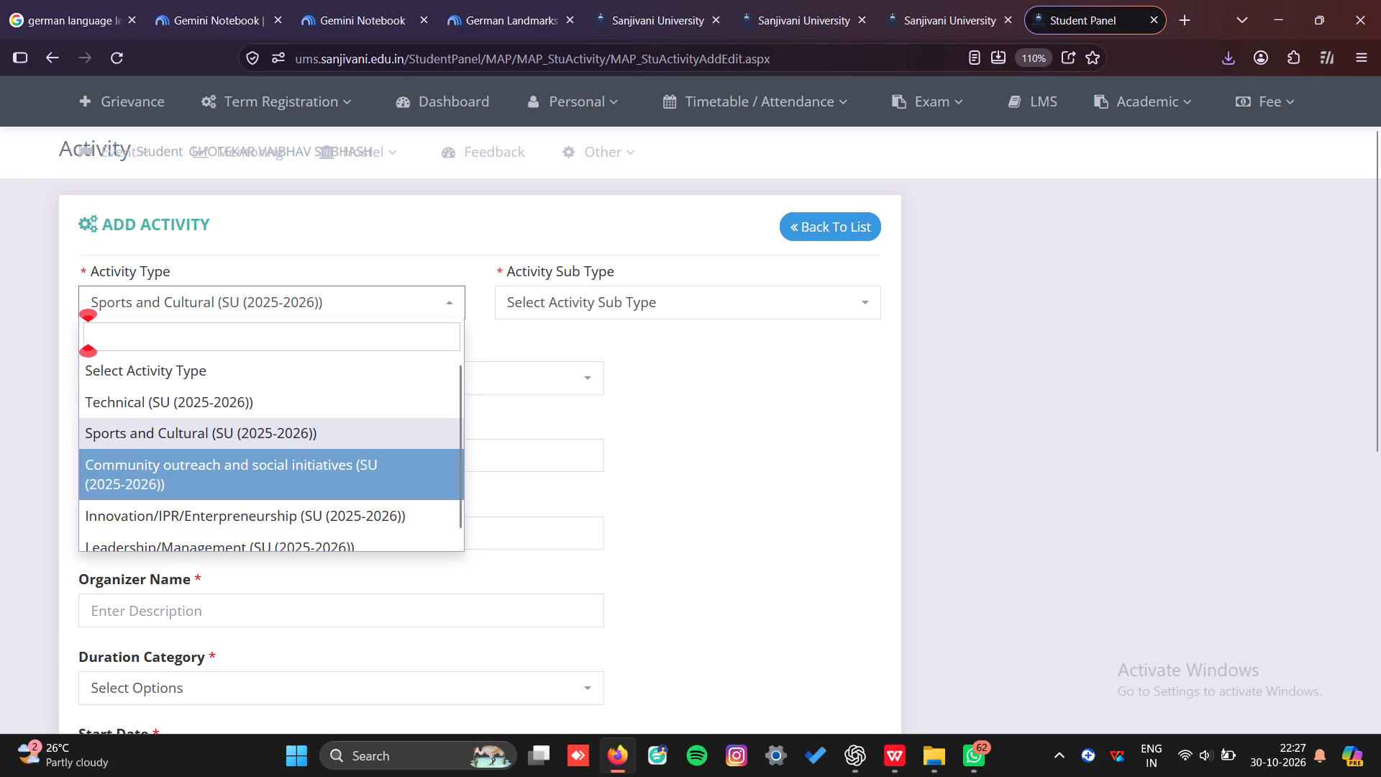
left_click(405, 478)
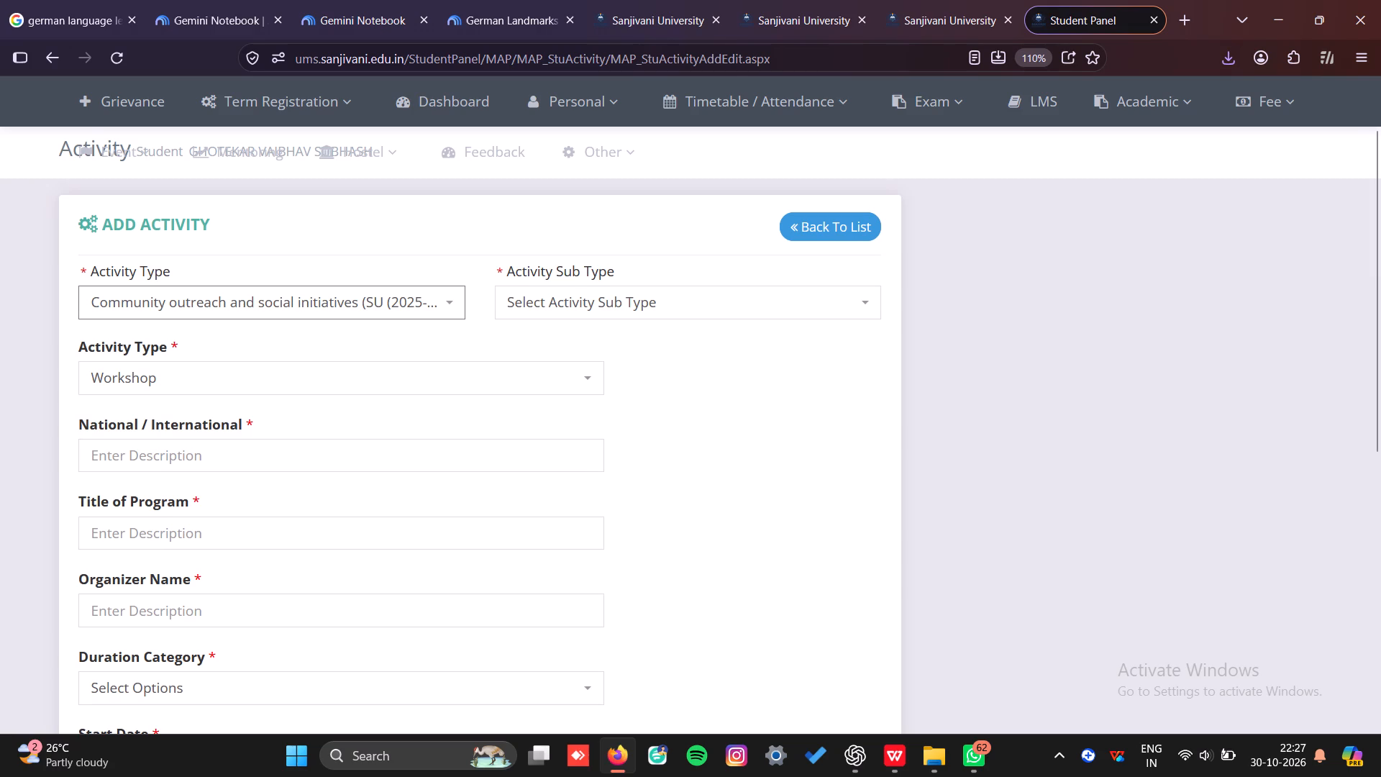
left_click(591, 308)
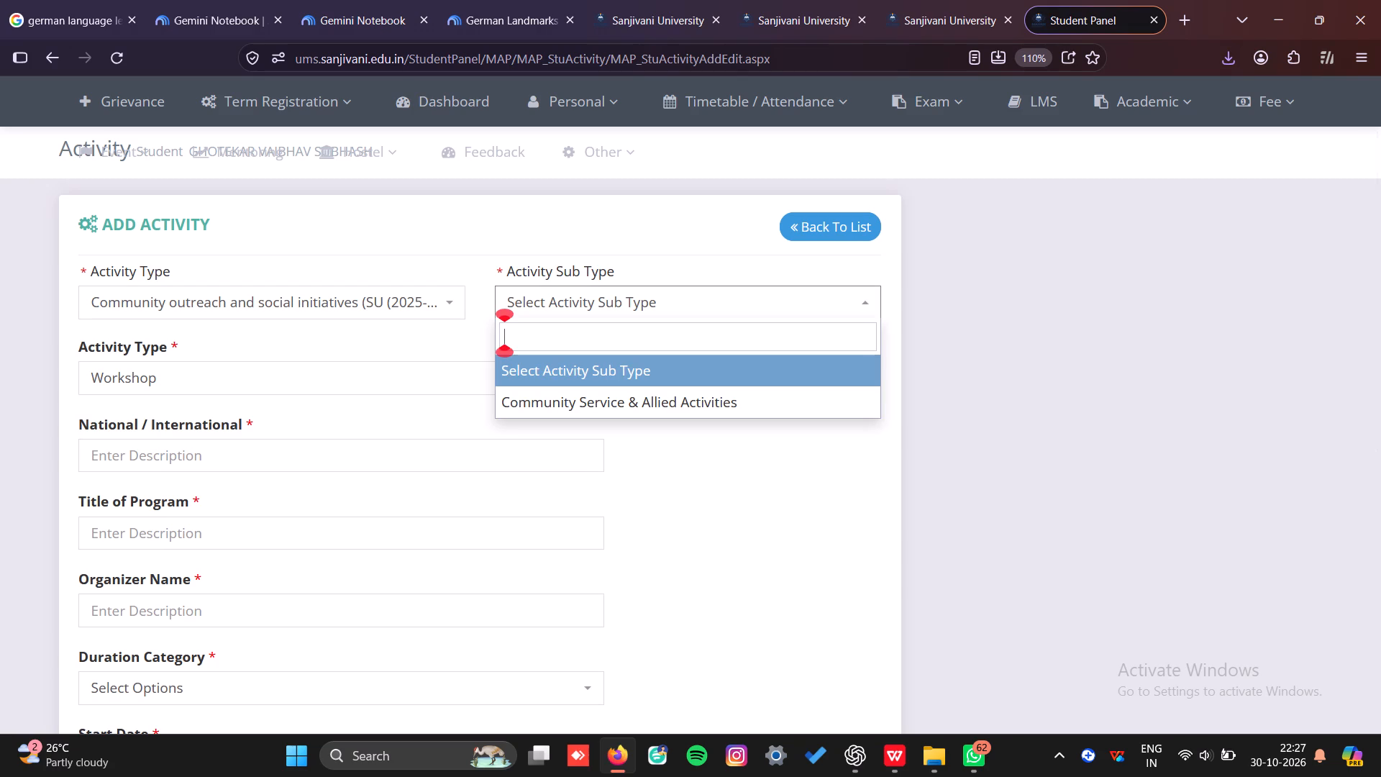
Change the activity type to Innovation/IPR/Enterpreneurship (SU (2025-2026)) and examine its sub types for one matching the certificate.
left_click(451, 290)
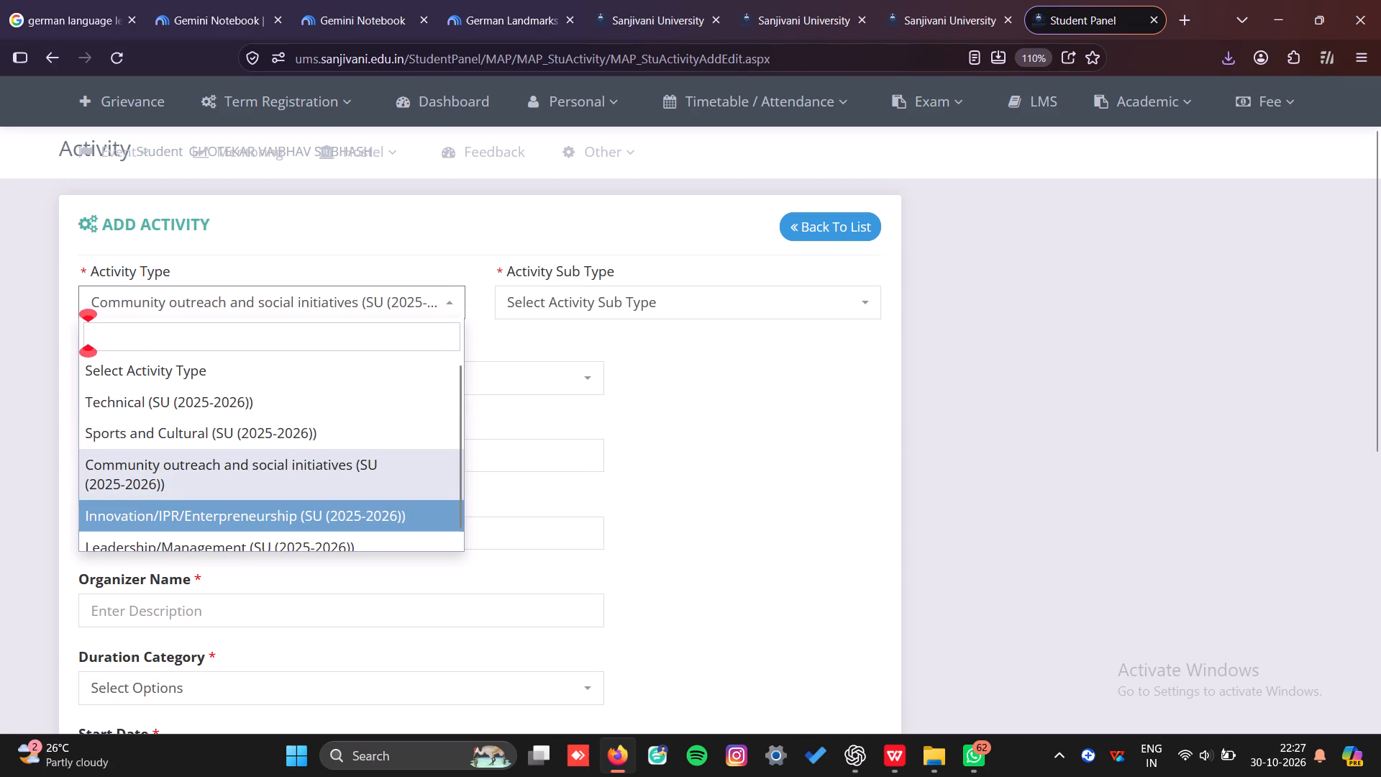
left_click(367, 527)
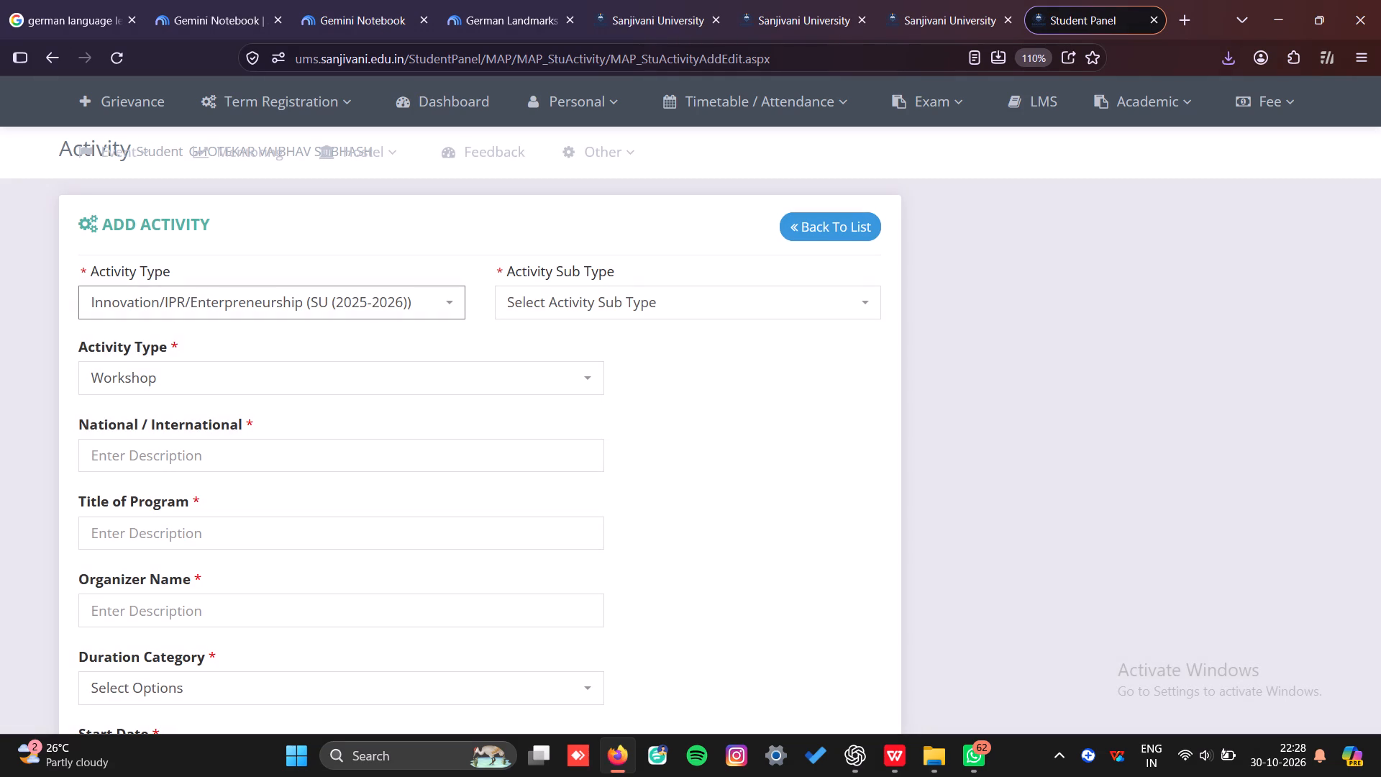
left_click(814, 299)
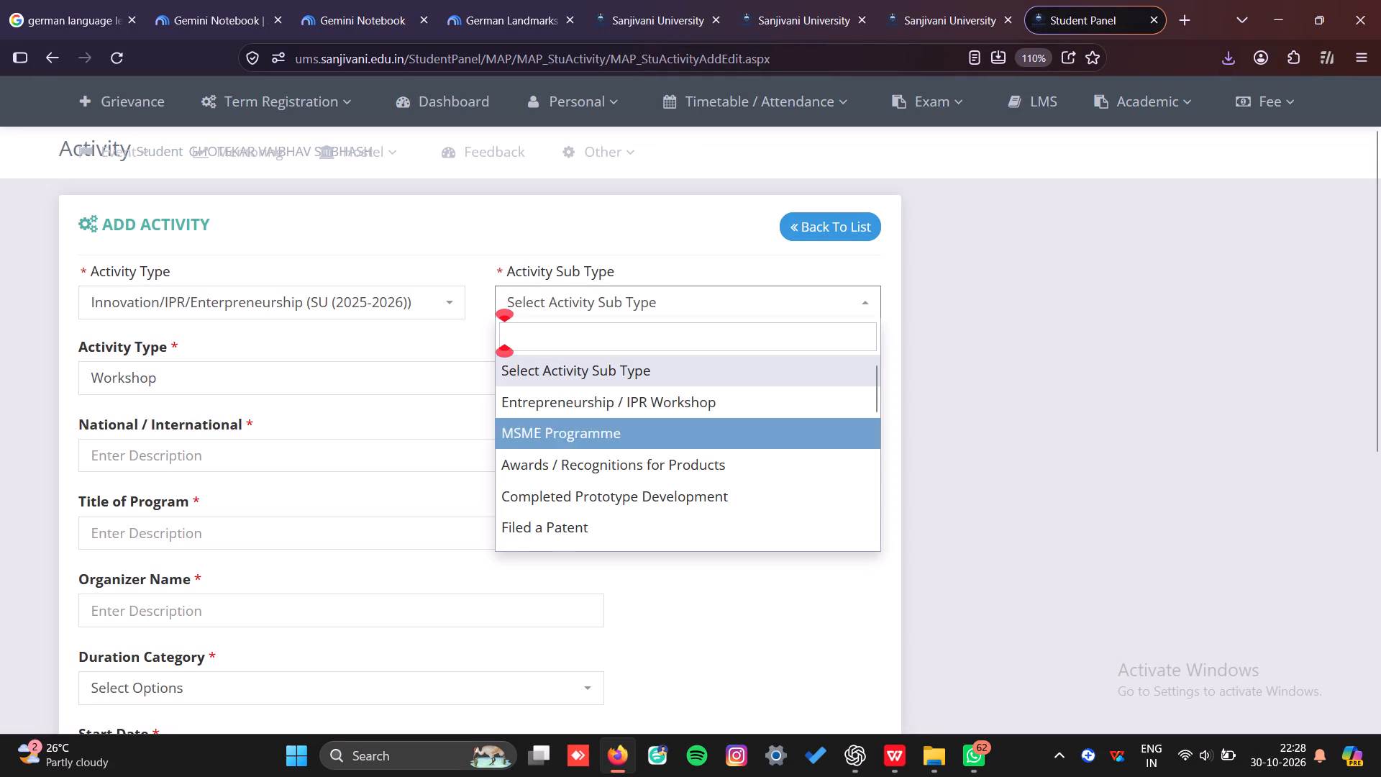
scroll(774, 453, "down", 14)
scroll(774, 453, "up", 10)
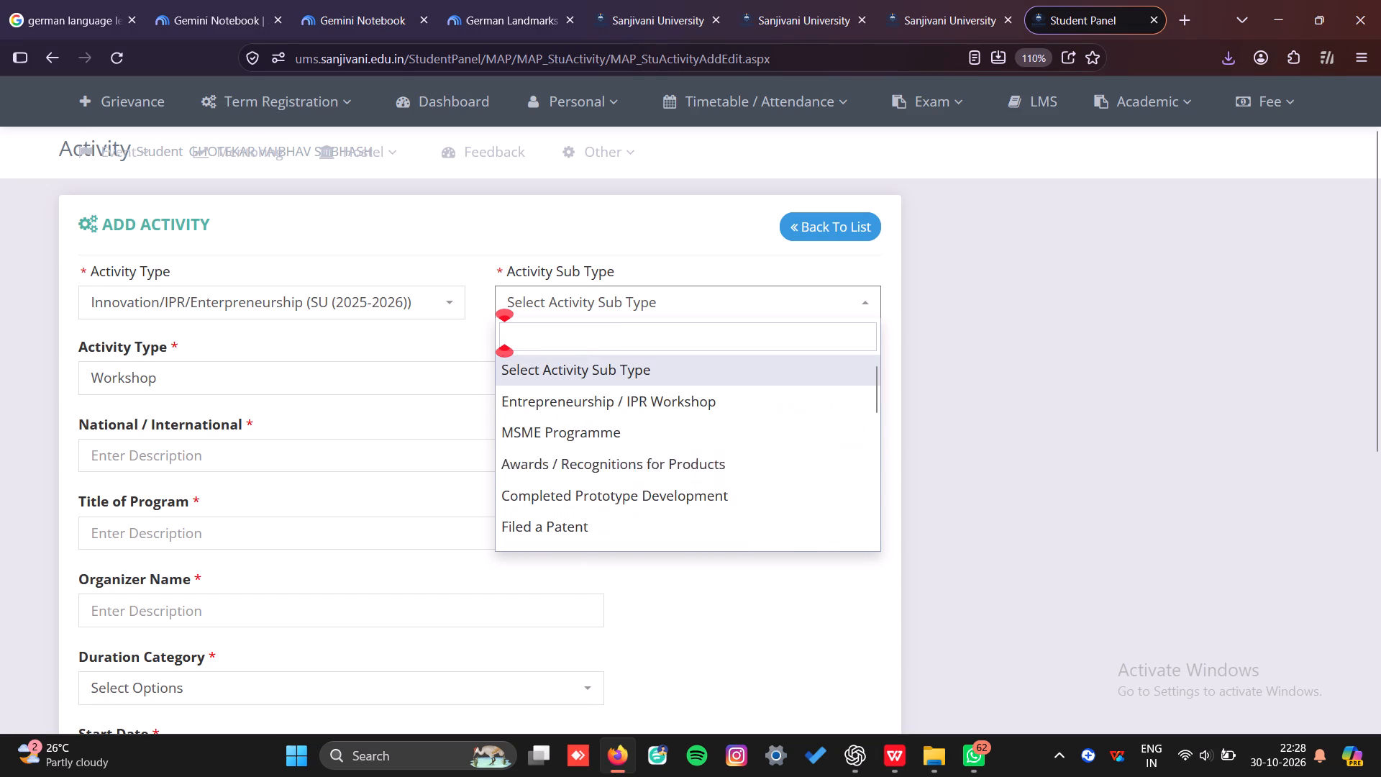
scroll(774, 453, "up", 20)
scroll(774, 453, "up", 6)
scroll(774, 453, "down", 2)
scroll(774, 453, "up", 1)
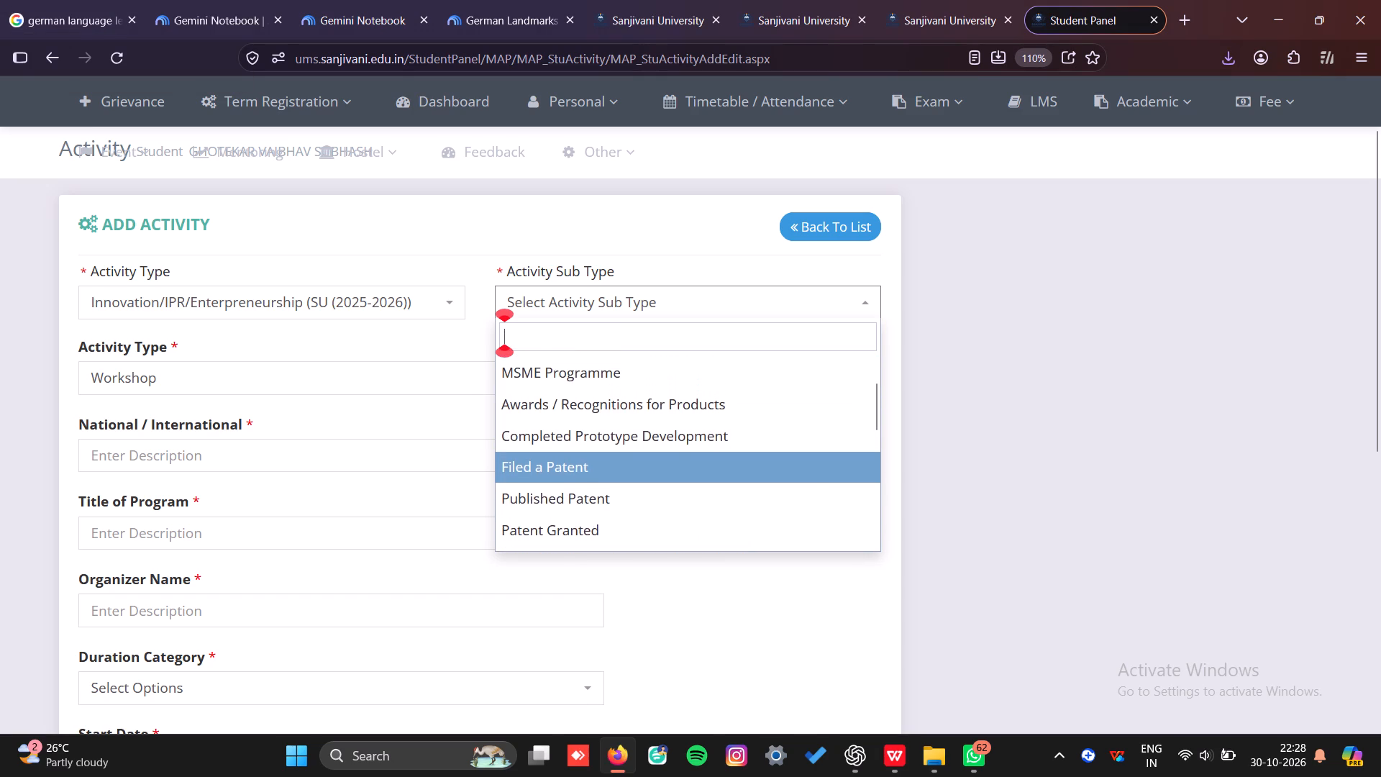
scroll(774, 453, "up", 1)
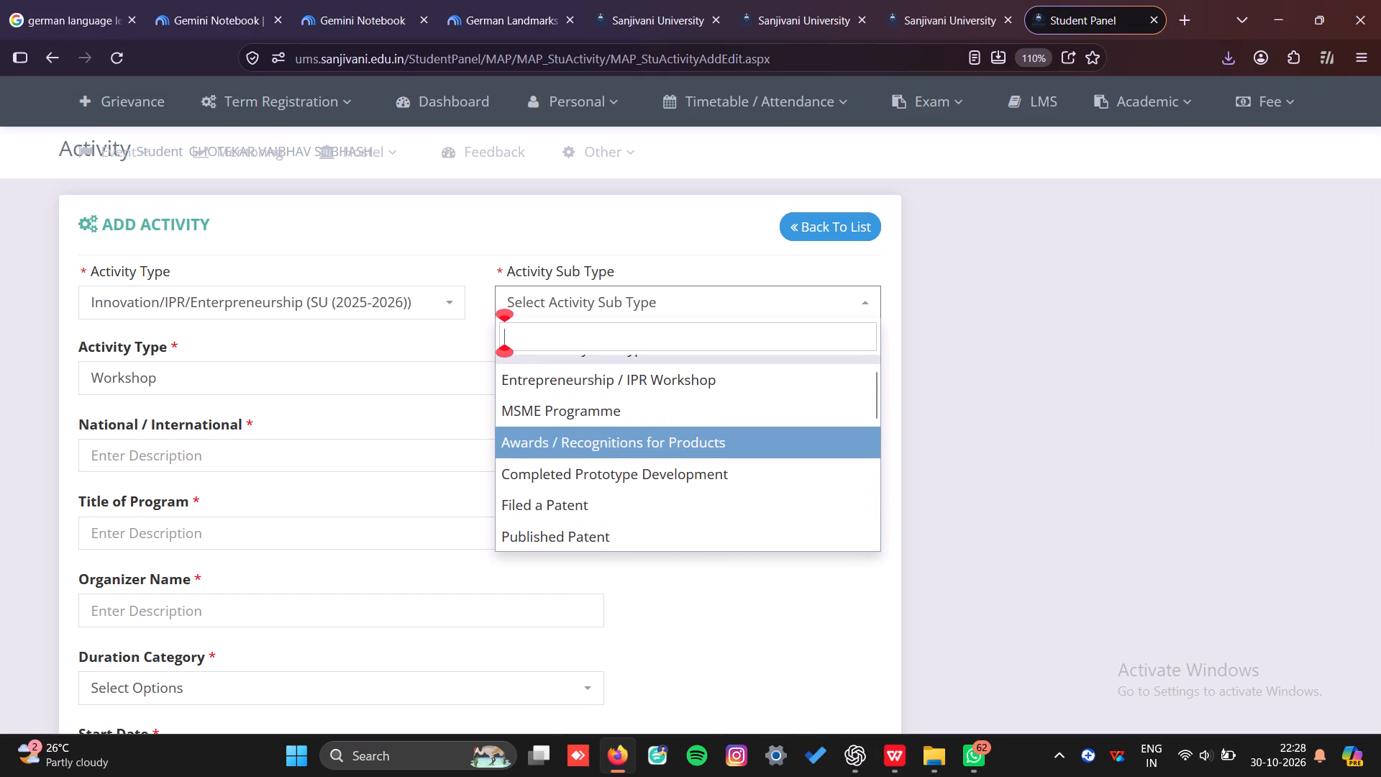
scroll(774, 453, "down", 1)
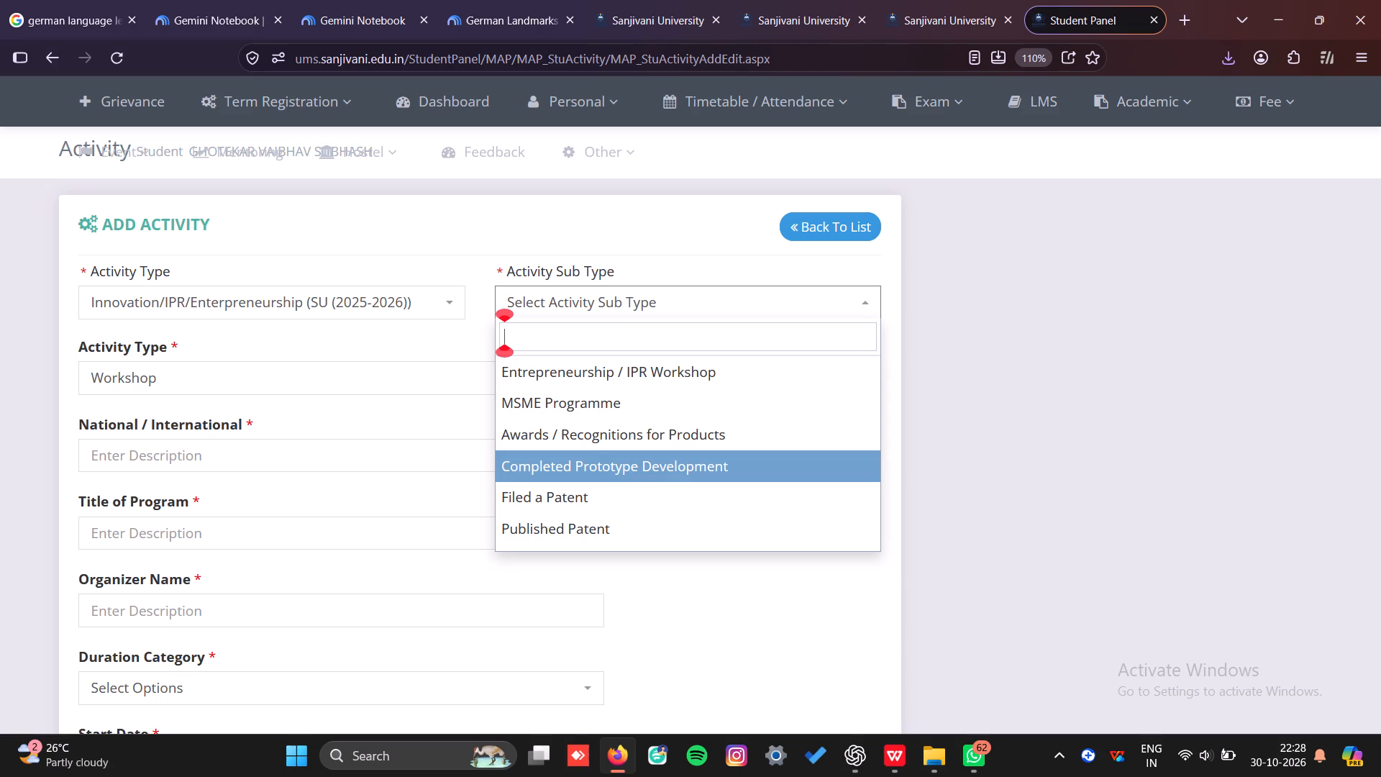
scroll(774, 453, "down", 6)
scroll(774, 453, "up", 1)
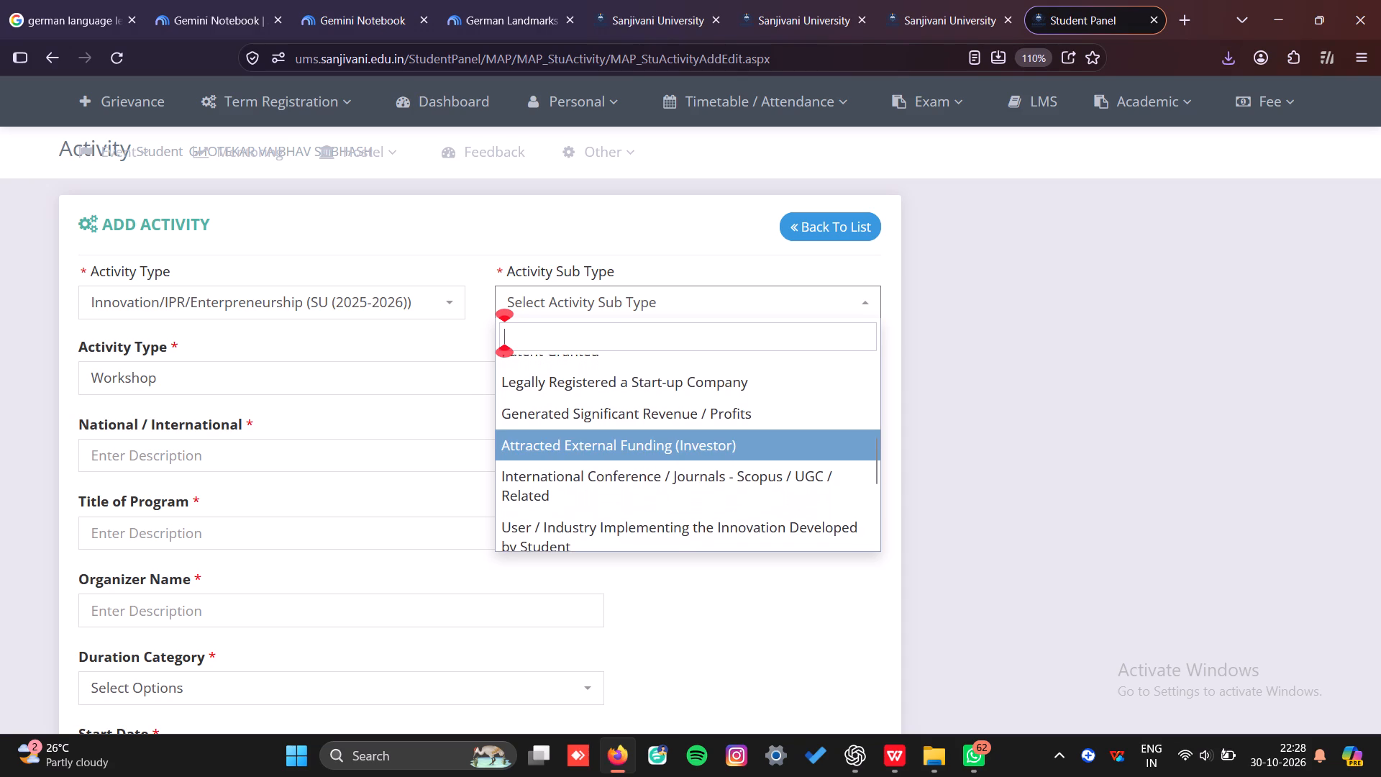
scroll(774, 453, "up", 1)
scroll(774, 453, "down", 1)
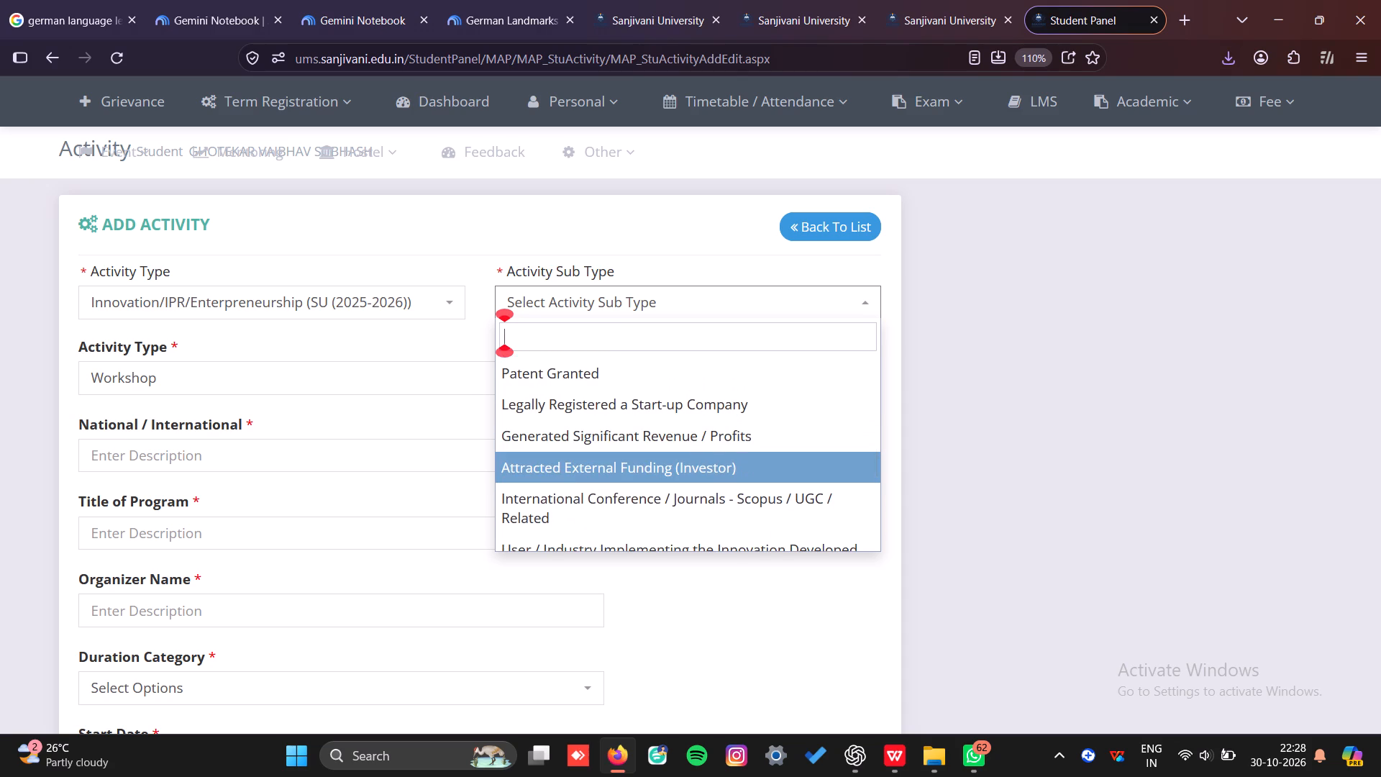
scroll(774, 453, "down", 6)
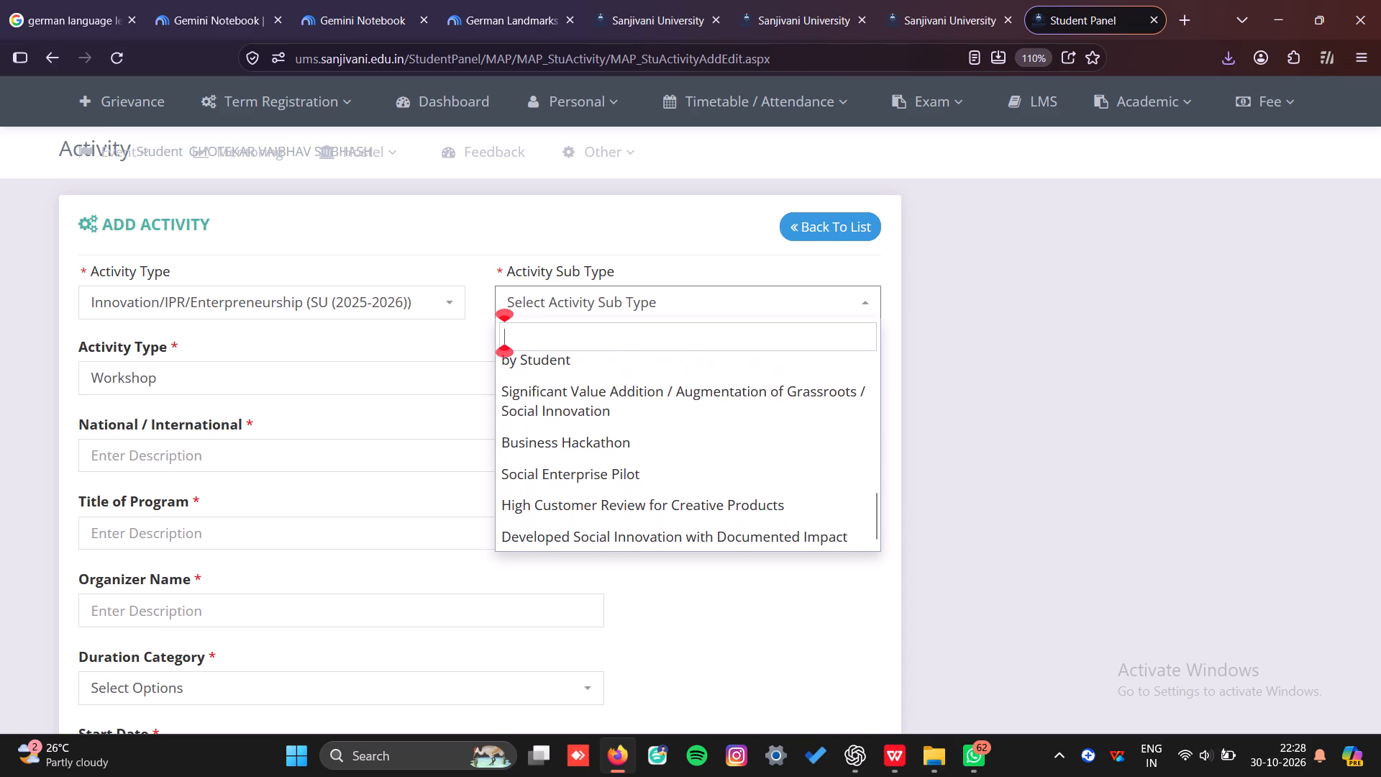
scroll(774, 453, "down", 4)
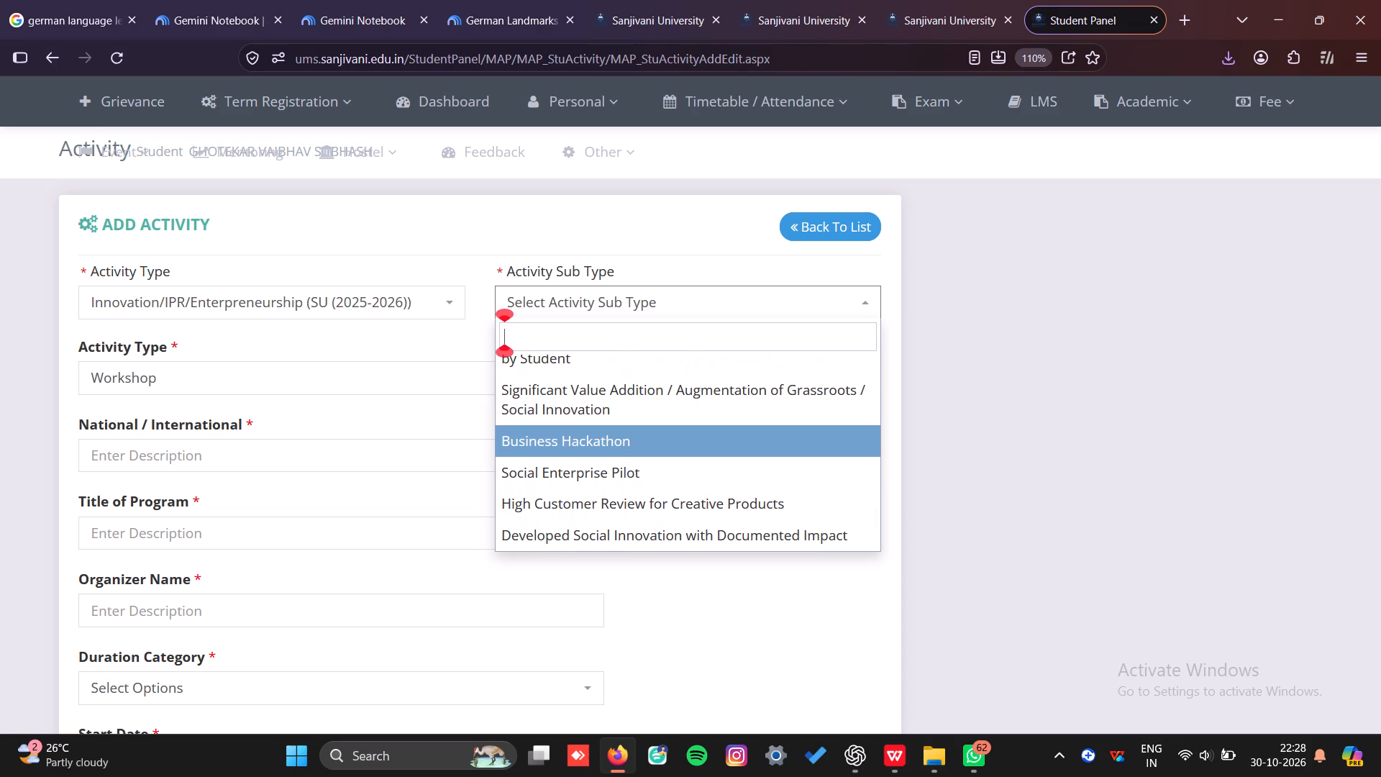
Change the activity type to Leadership/Management (SU (2025-2026)) and check its available sub types without choosing one.
left_click(382, 291)
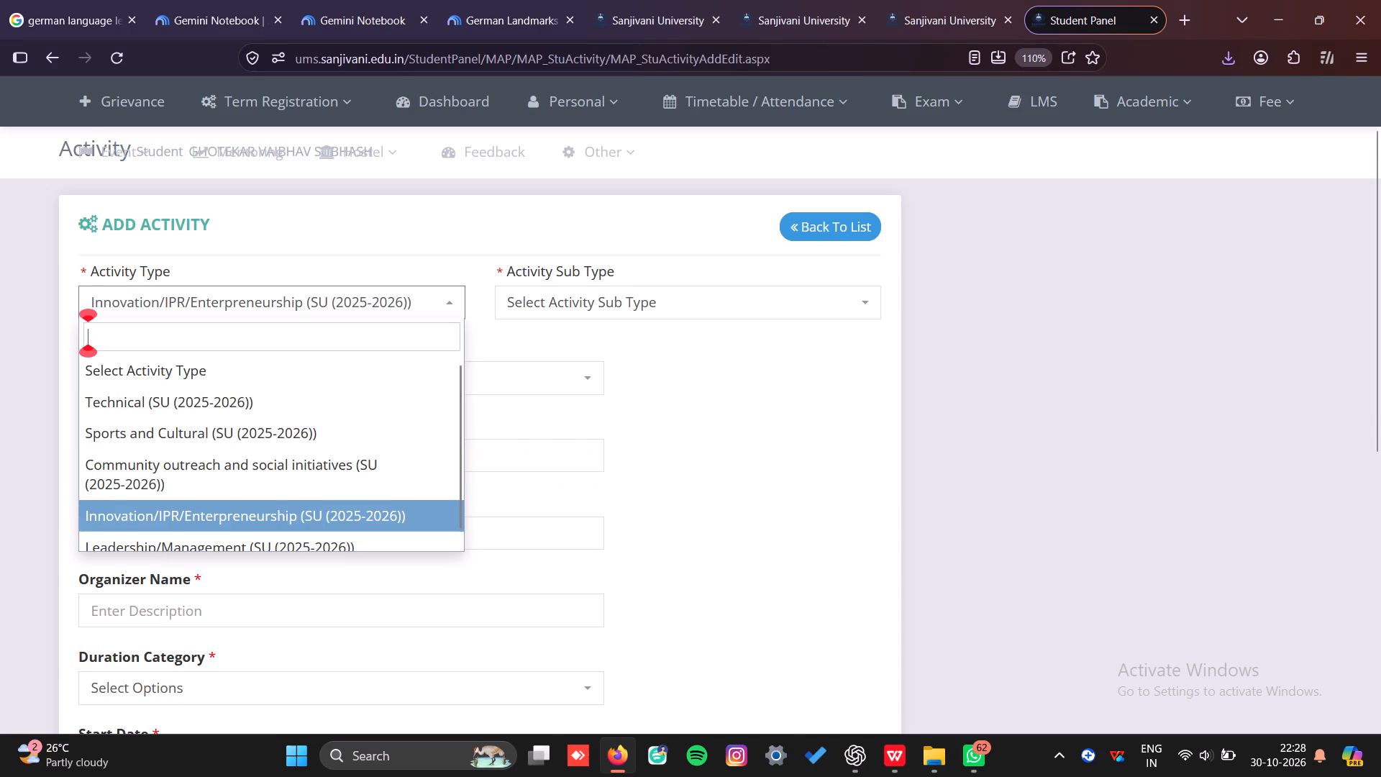
scroll(354, 504, "down", 9)
left_click(351, 528)
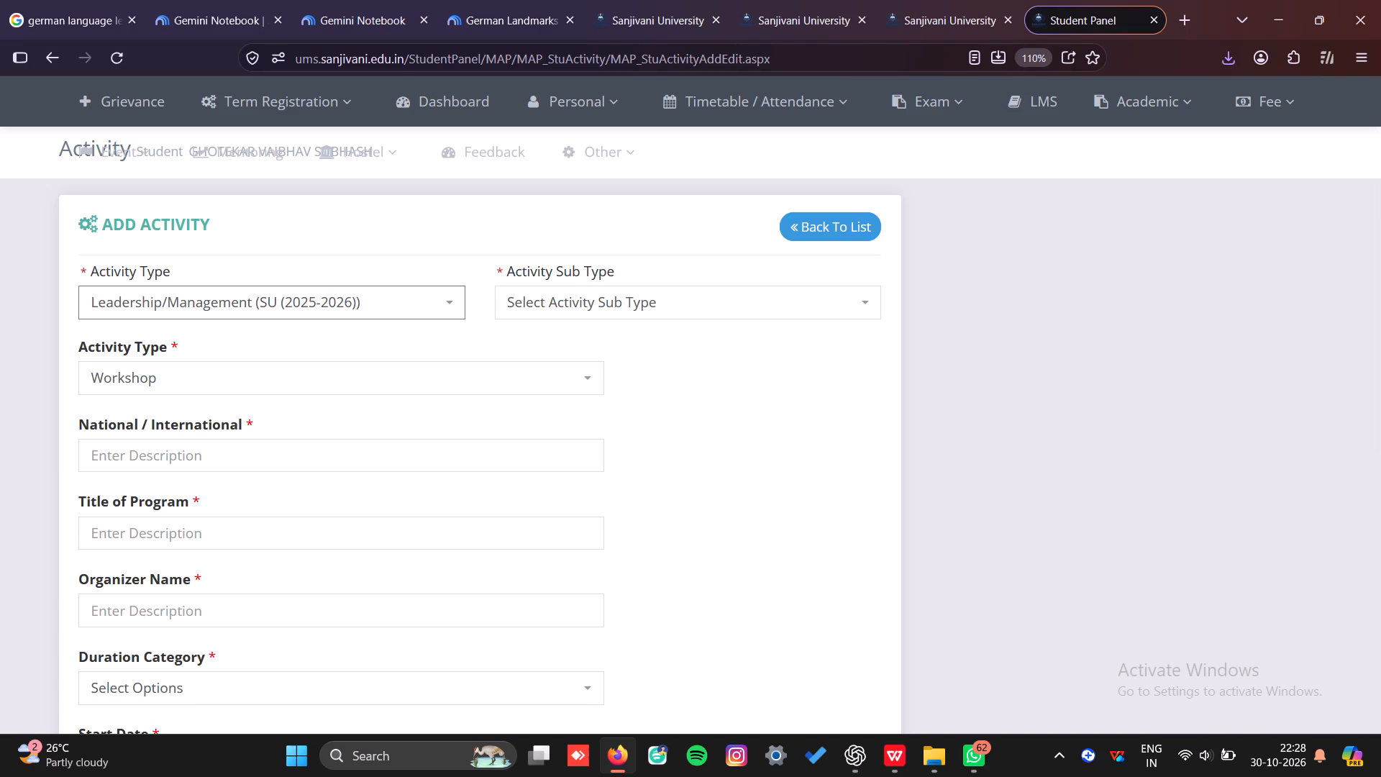
left_click(618, 308)
scroll(594, 417, "down", 2)
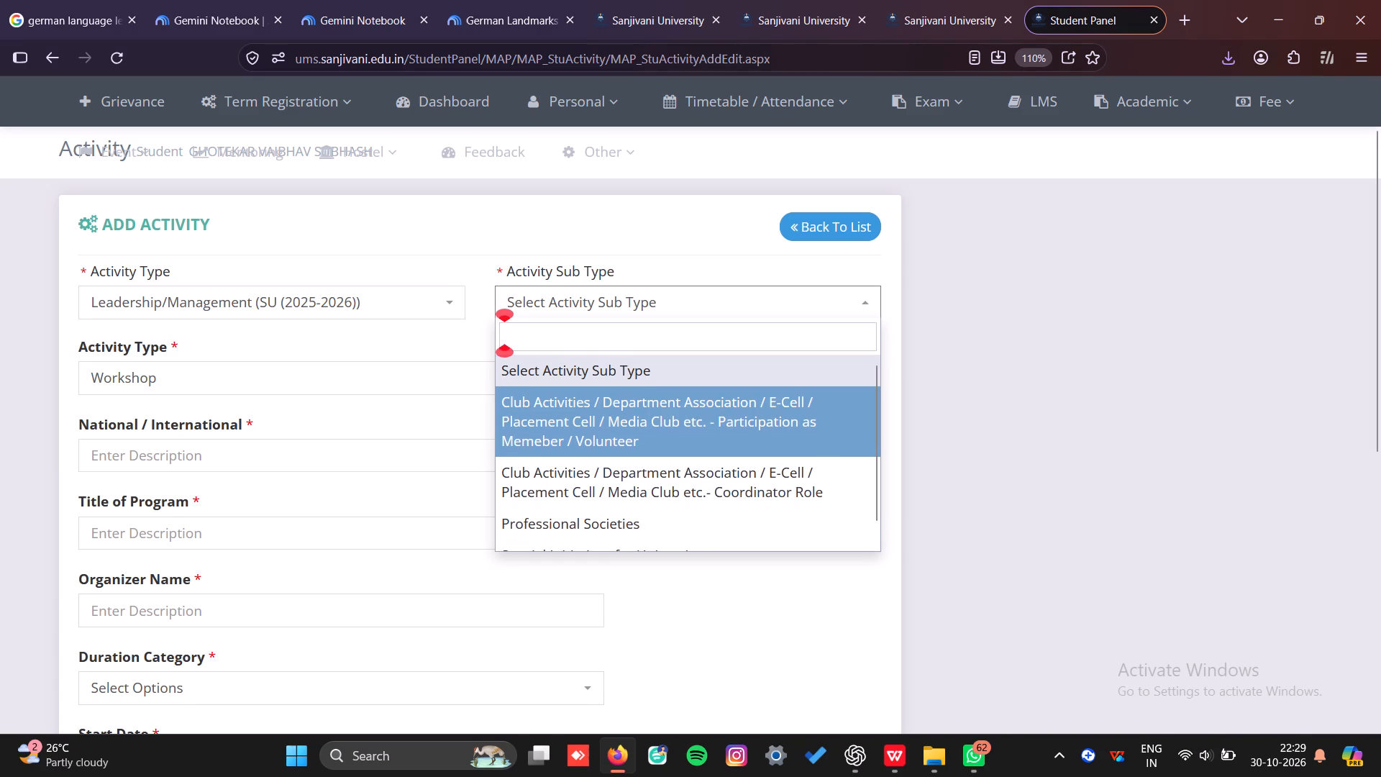
scroll(594, 417, "down", 2)
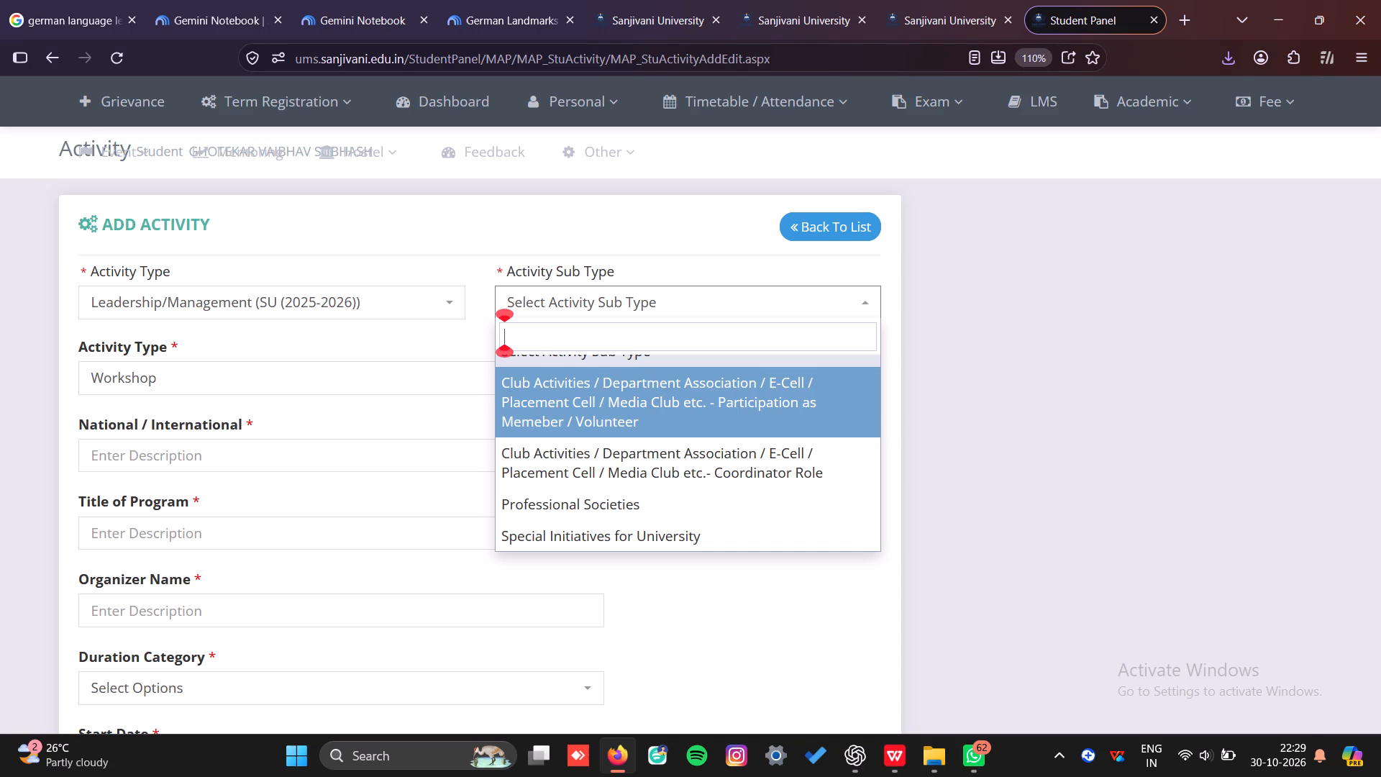
left_click(947, 489)
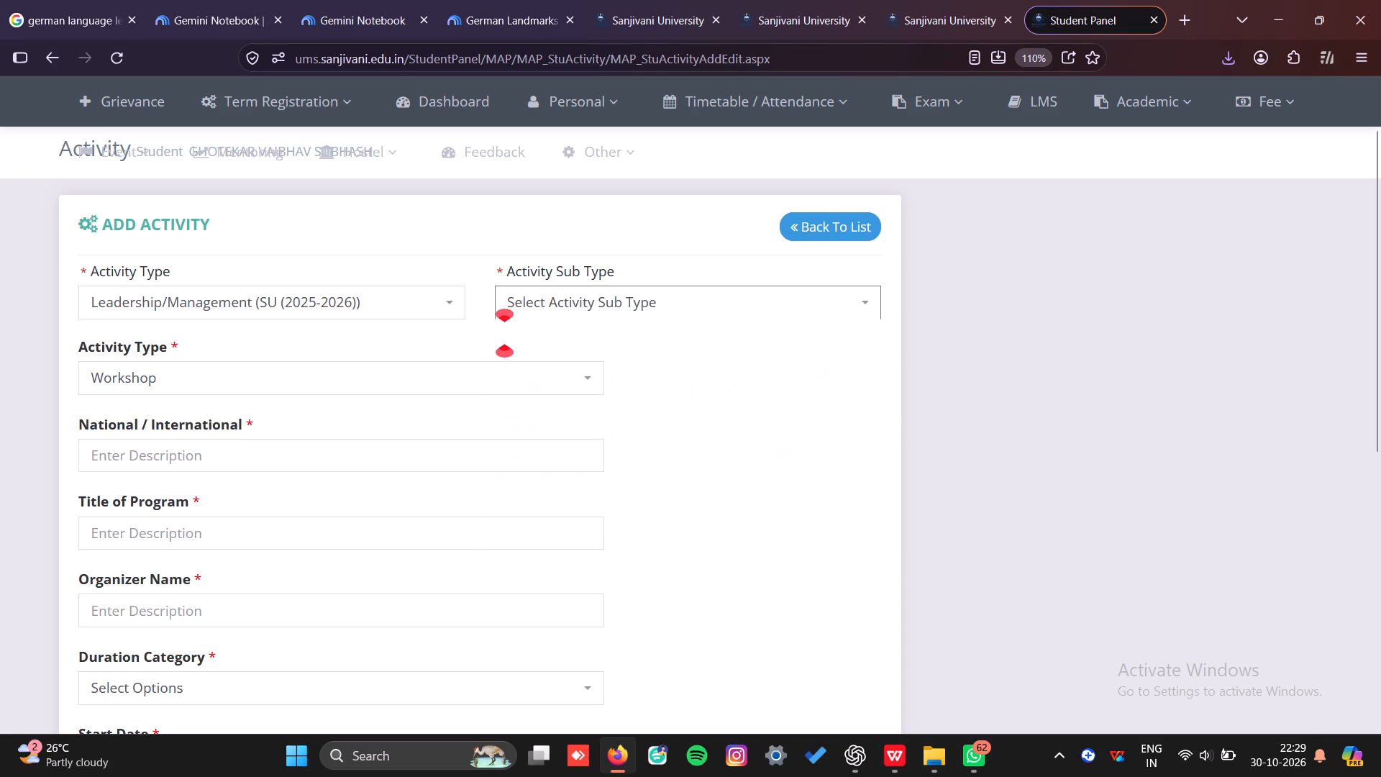
Switch to the Downloads folder in File Explorer to consult the 08_Website_Mobile_App_Development certificate.
left_click(929, 768)
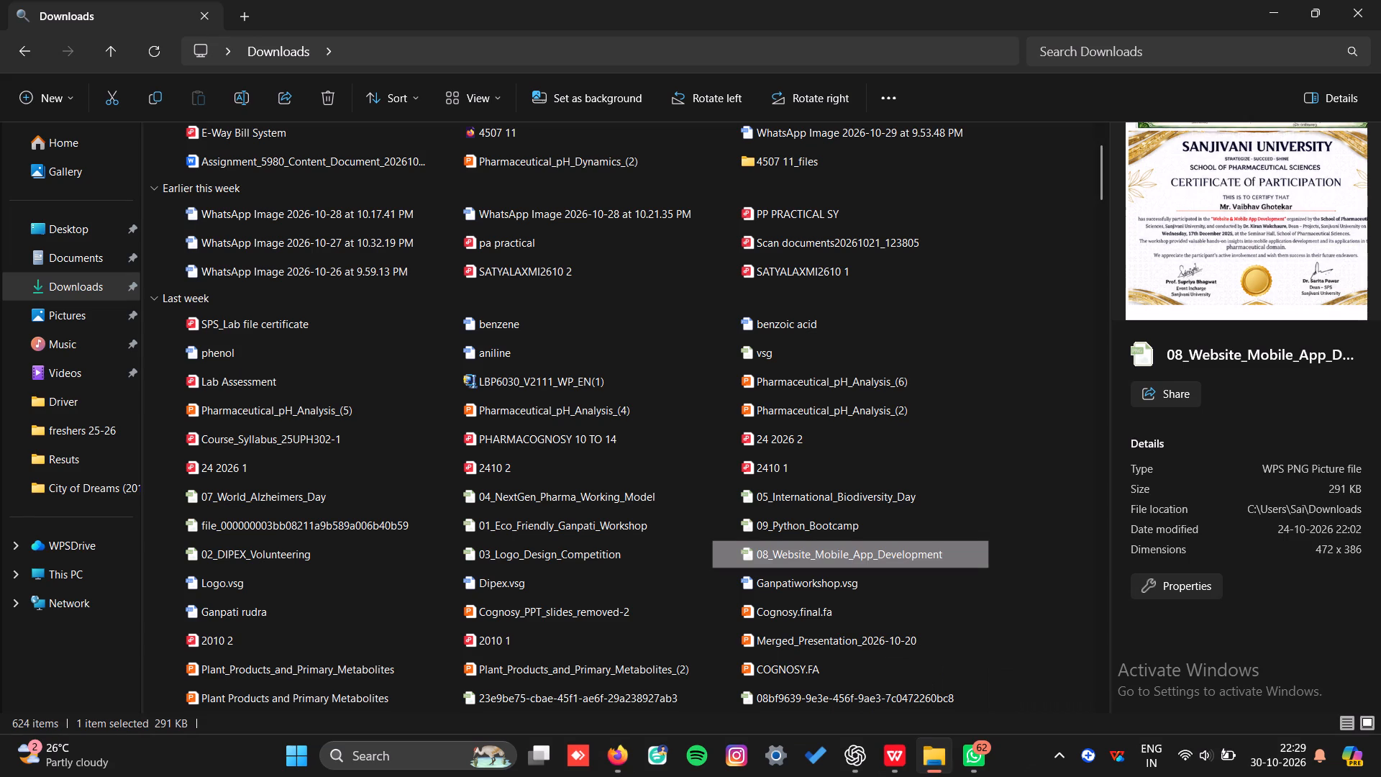
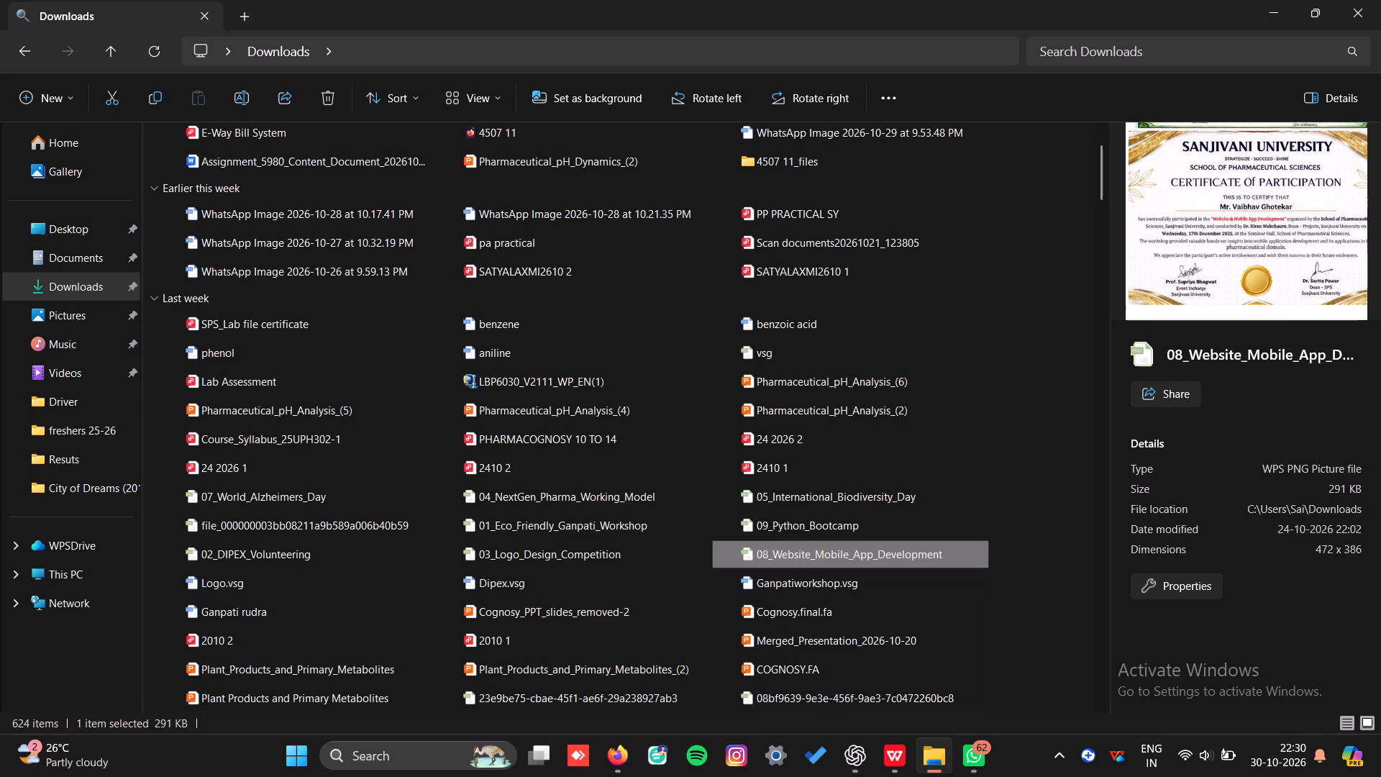
Return to the portal's activity form in Firefox and set the activity type to Technical (SU (2025-2026)) with sub type Workshop / FDP / STTP.
left_click(611, 767)
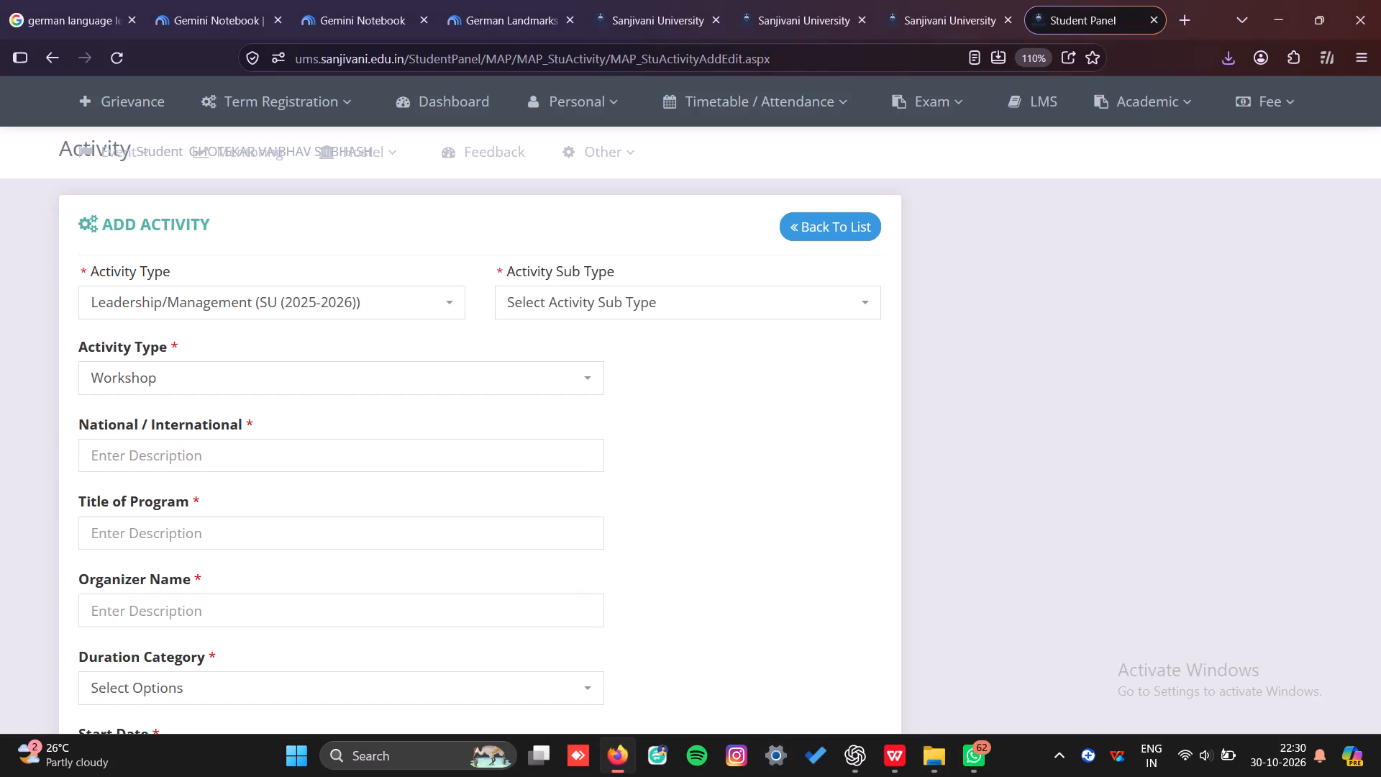
left_click(469, 308)
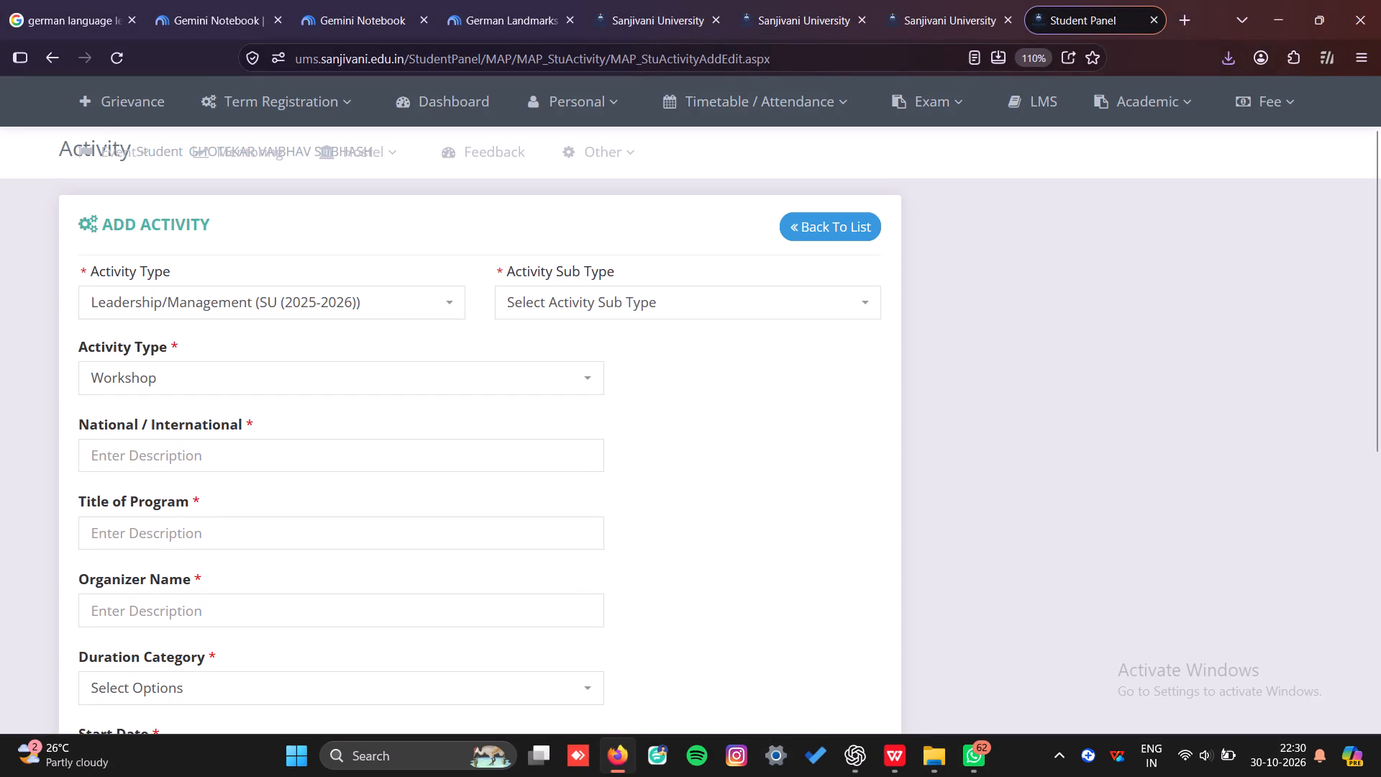
left_click(428, 300)
left_click(423, 404)
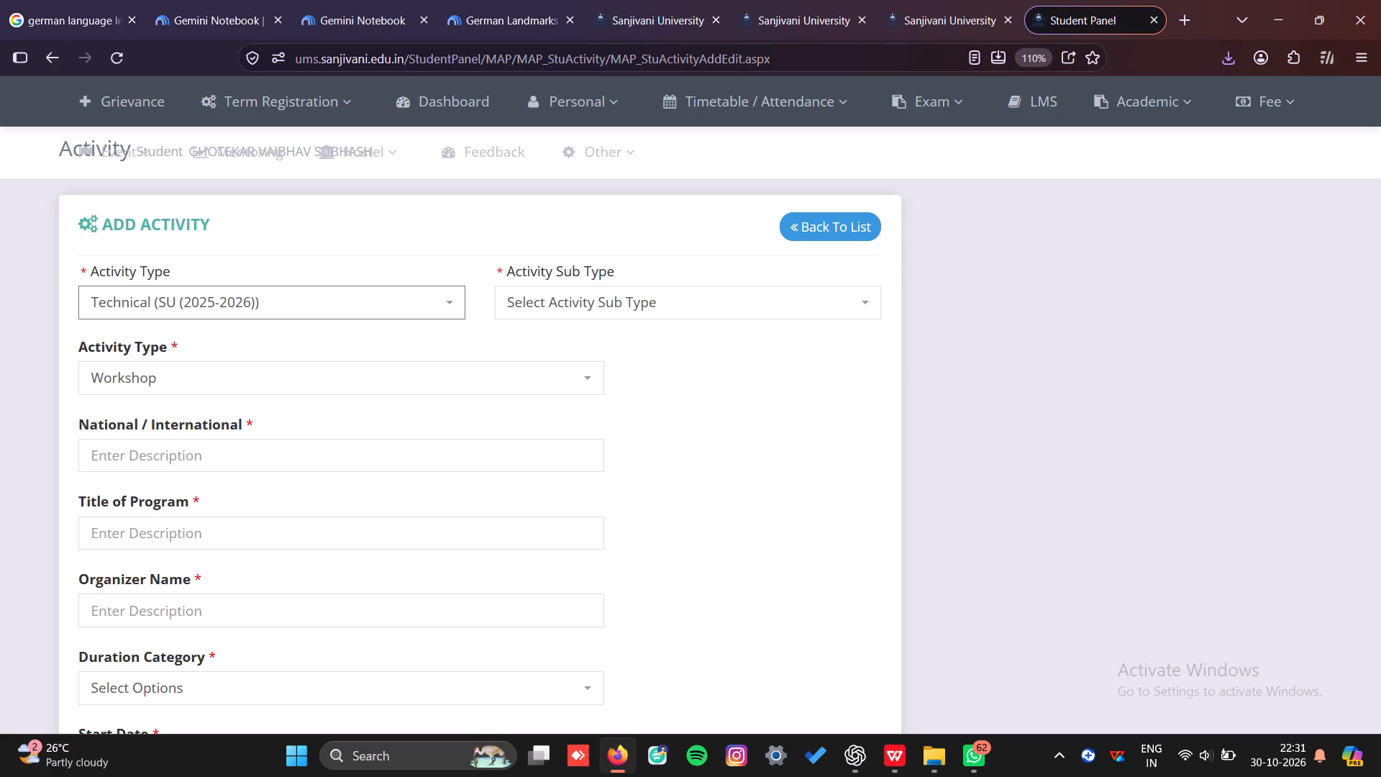
left_click(589, 271)
left_click(588, 301)
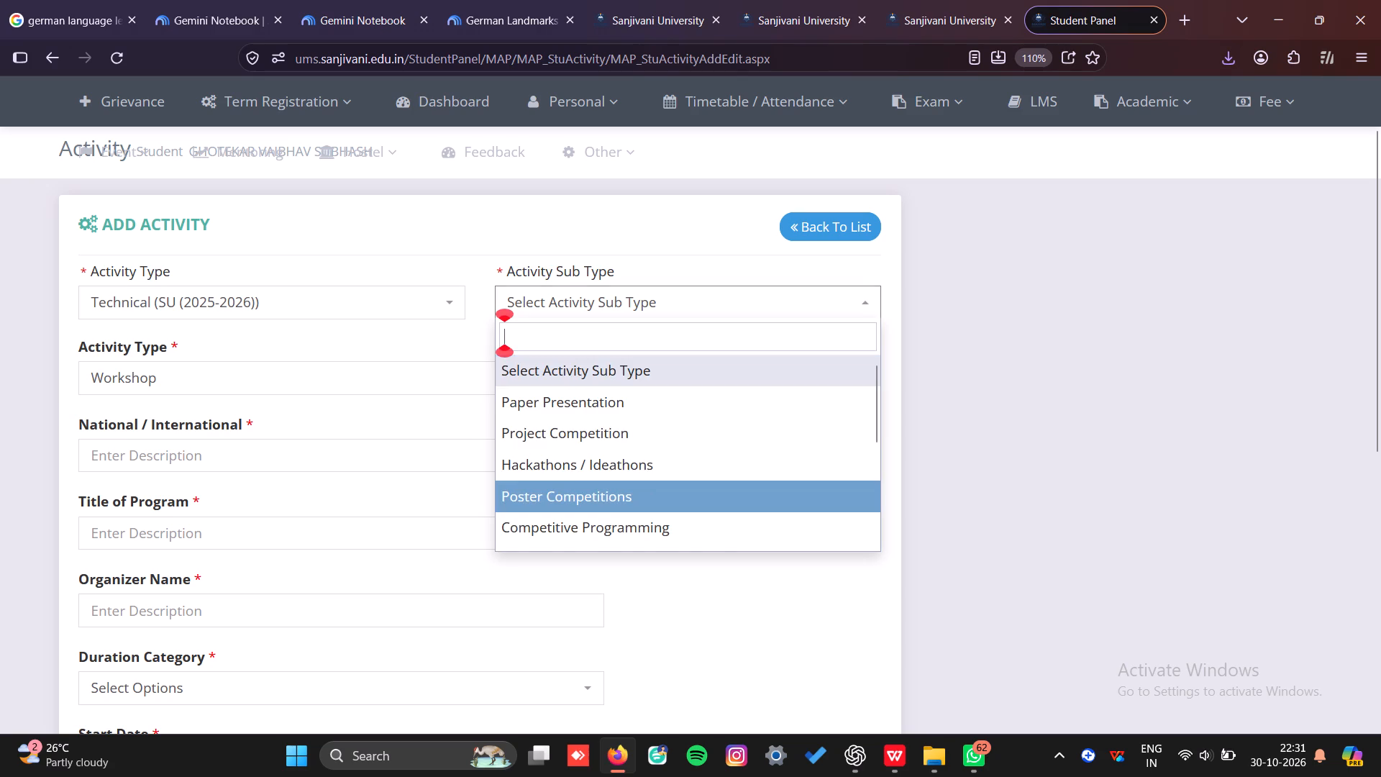
scroll(566, 494, "down", 4)
left_click(560, 419)
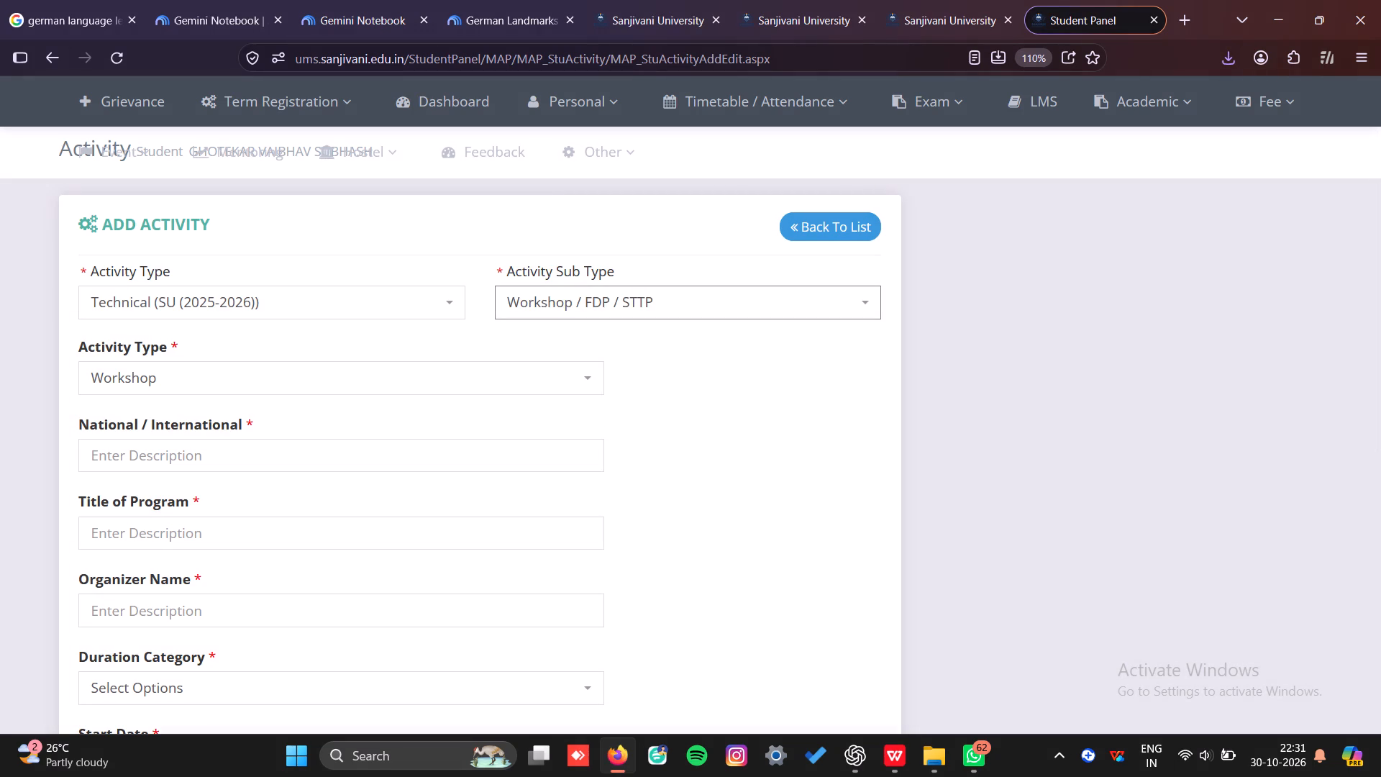
Enter College/University Level as the National / International level of the activity.
left_click(432, 458)
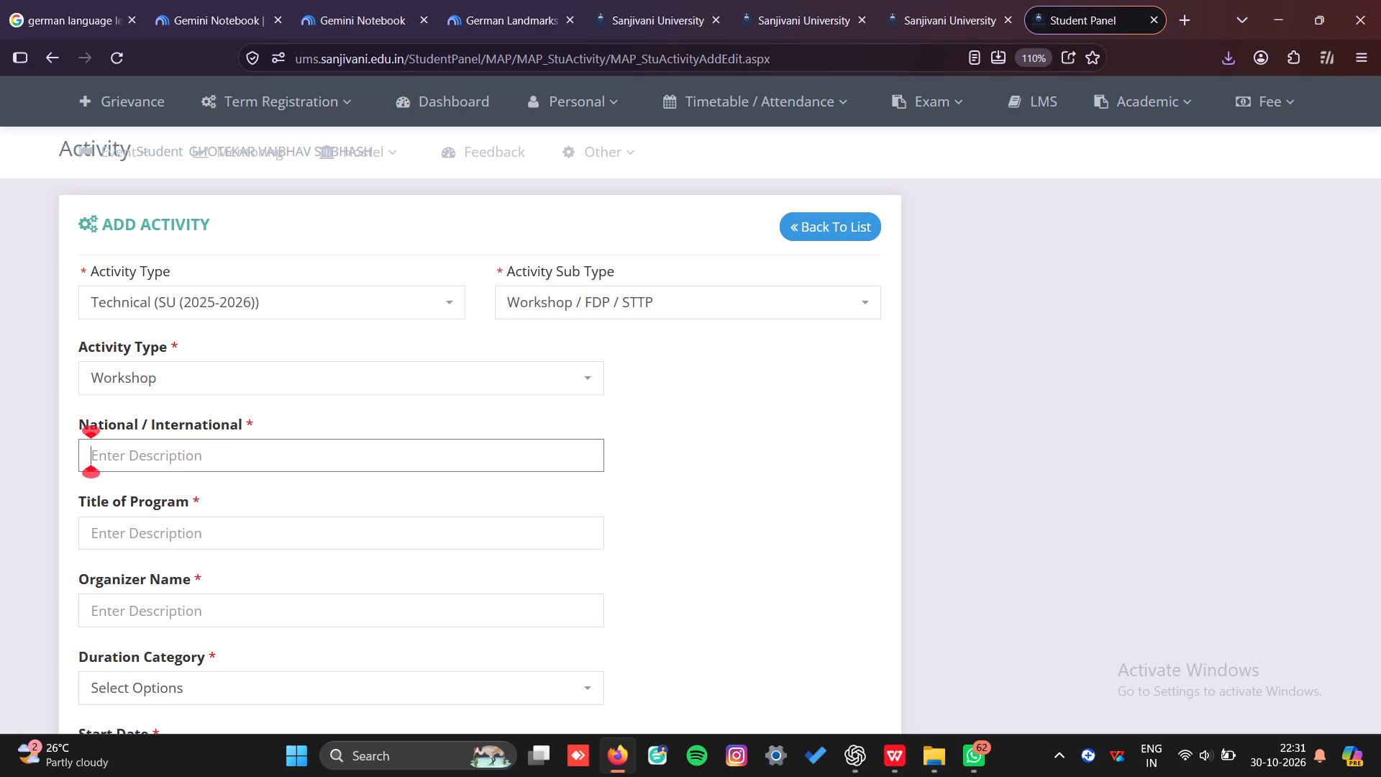
key("c")
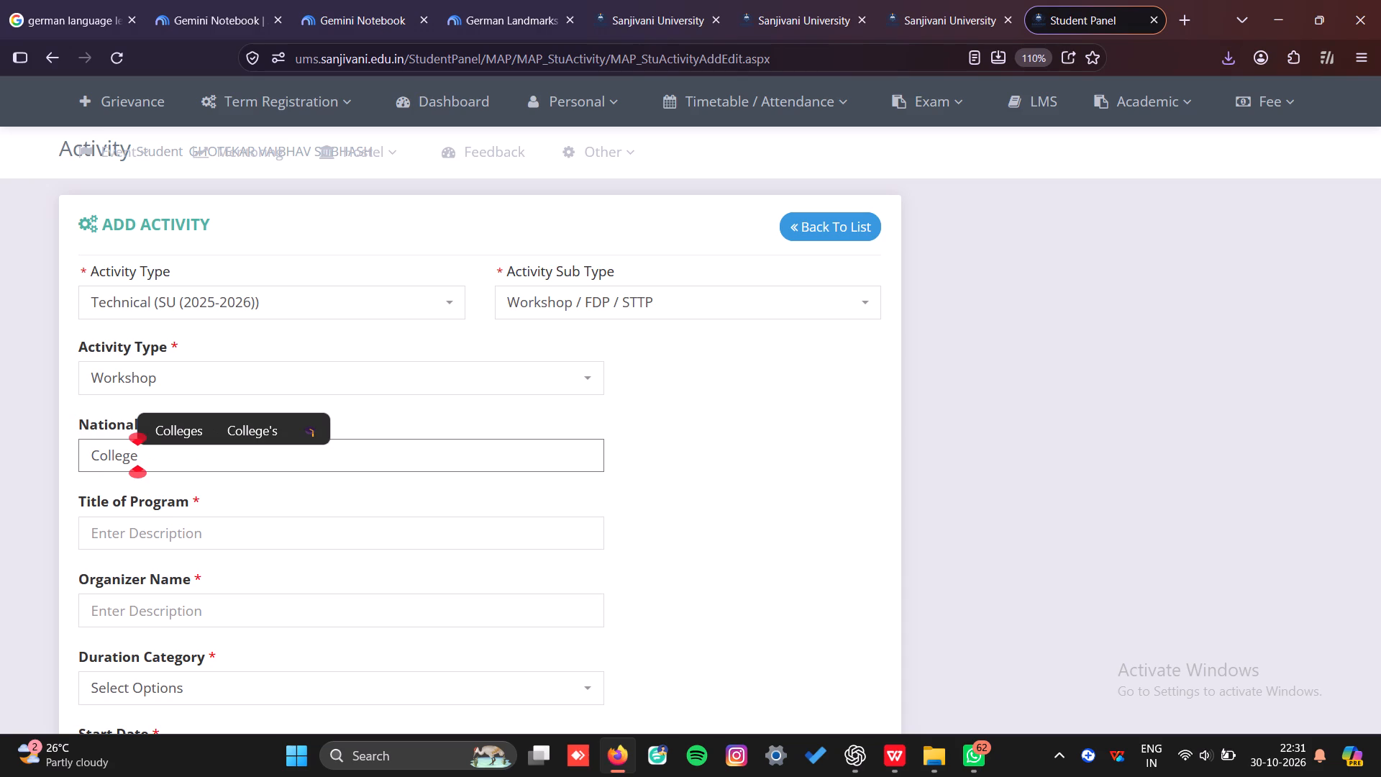
key("slash")
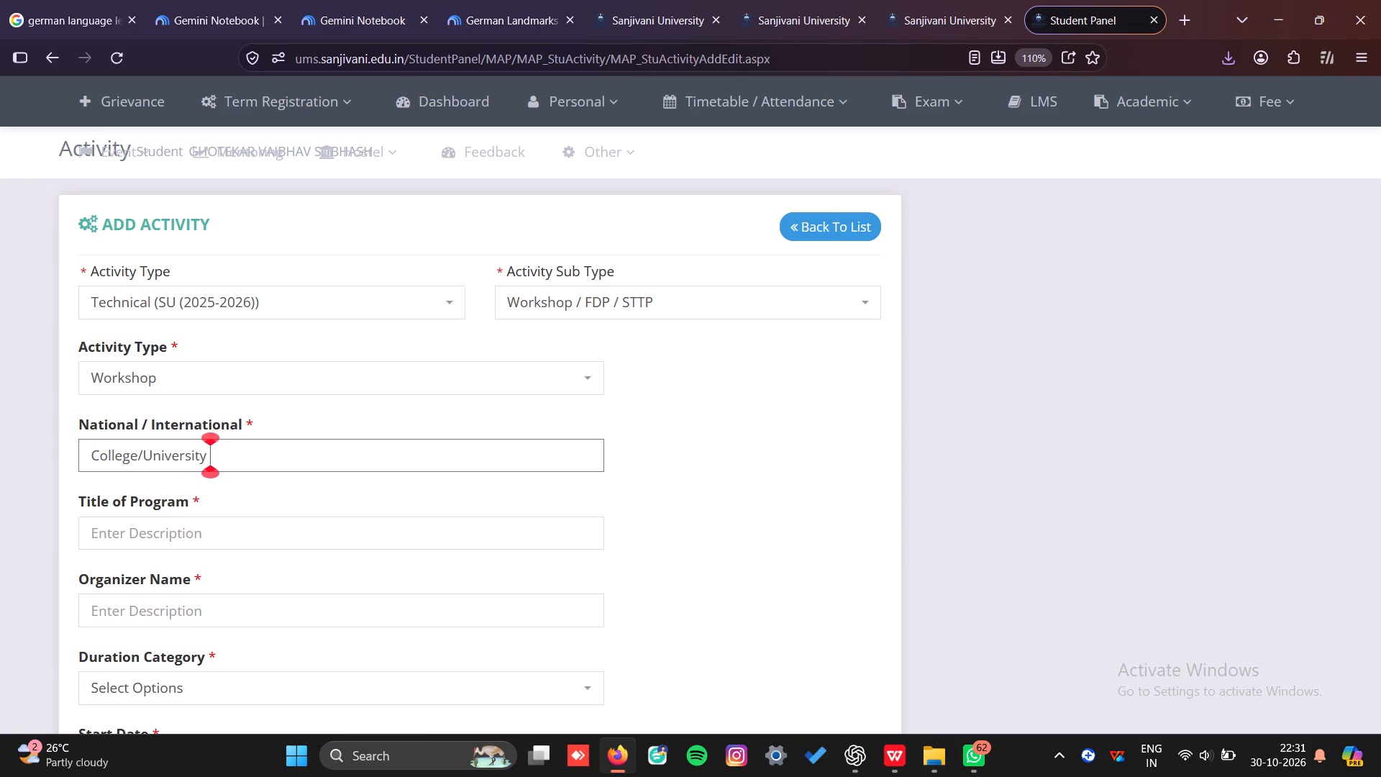
type("eve")
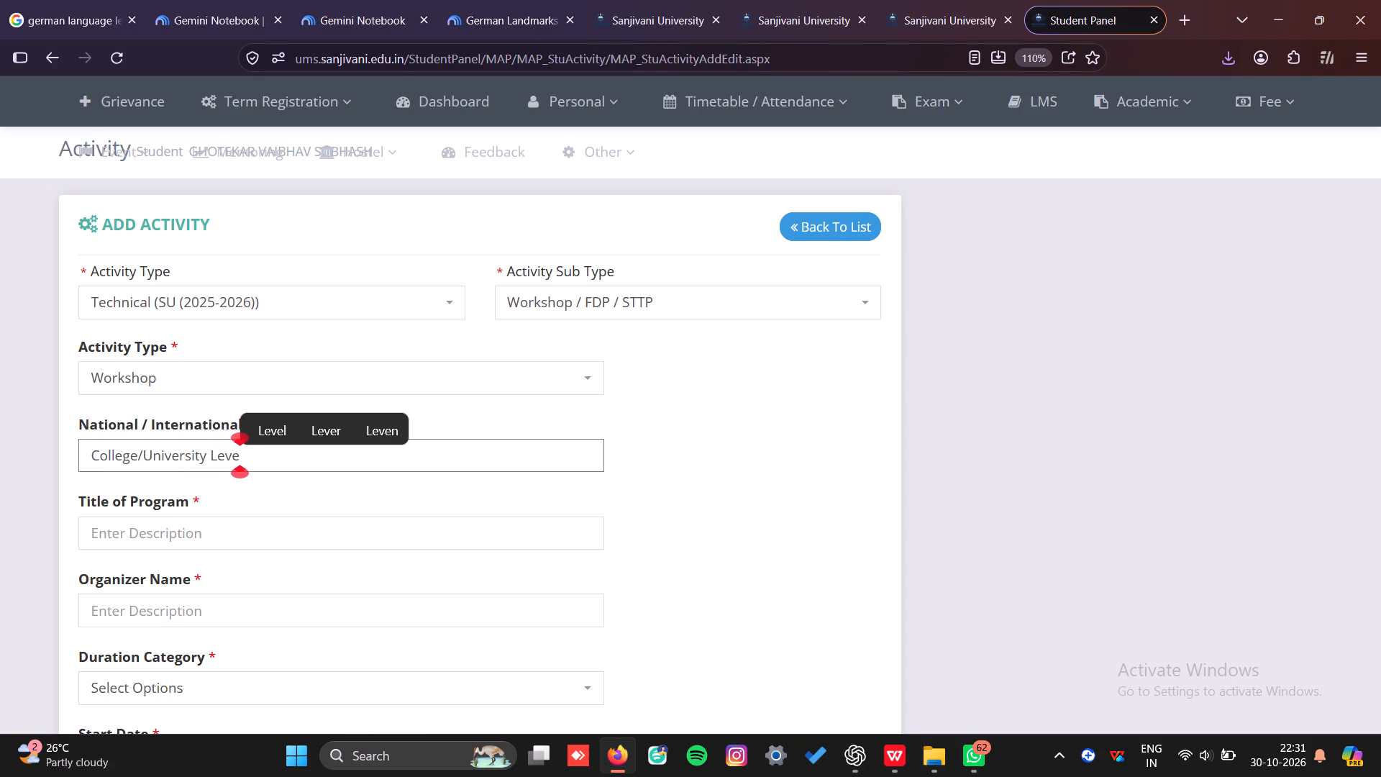
key("l")
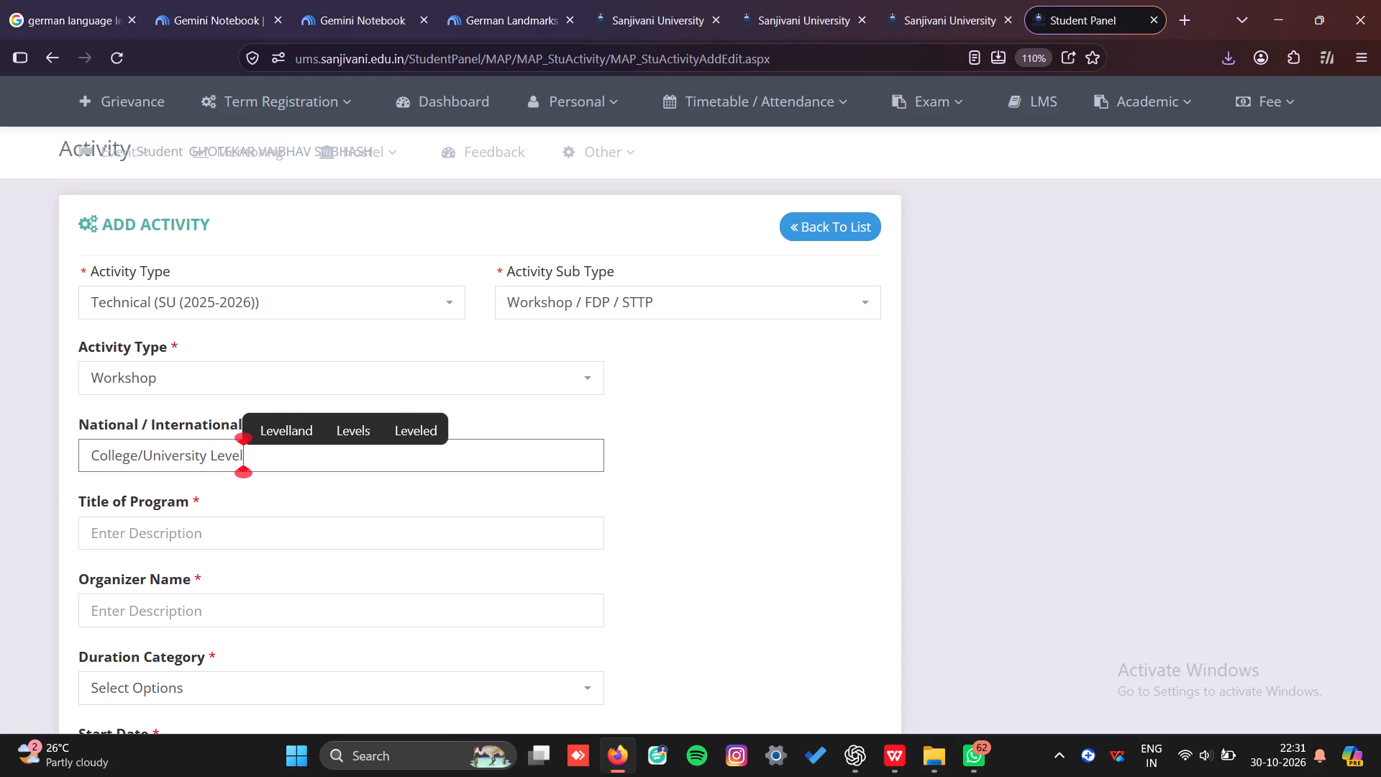
Enter Workshop on Website and Mobile App Development as the title of the program.
left_click(352, 530)
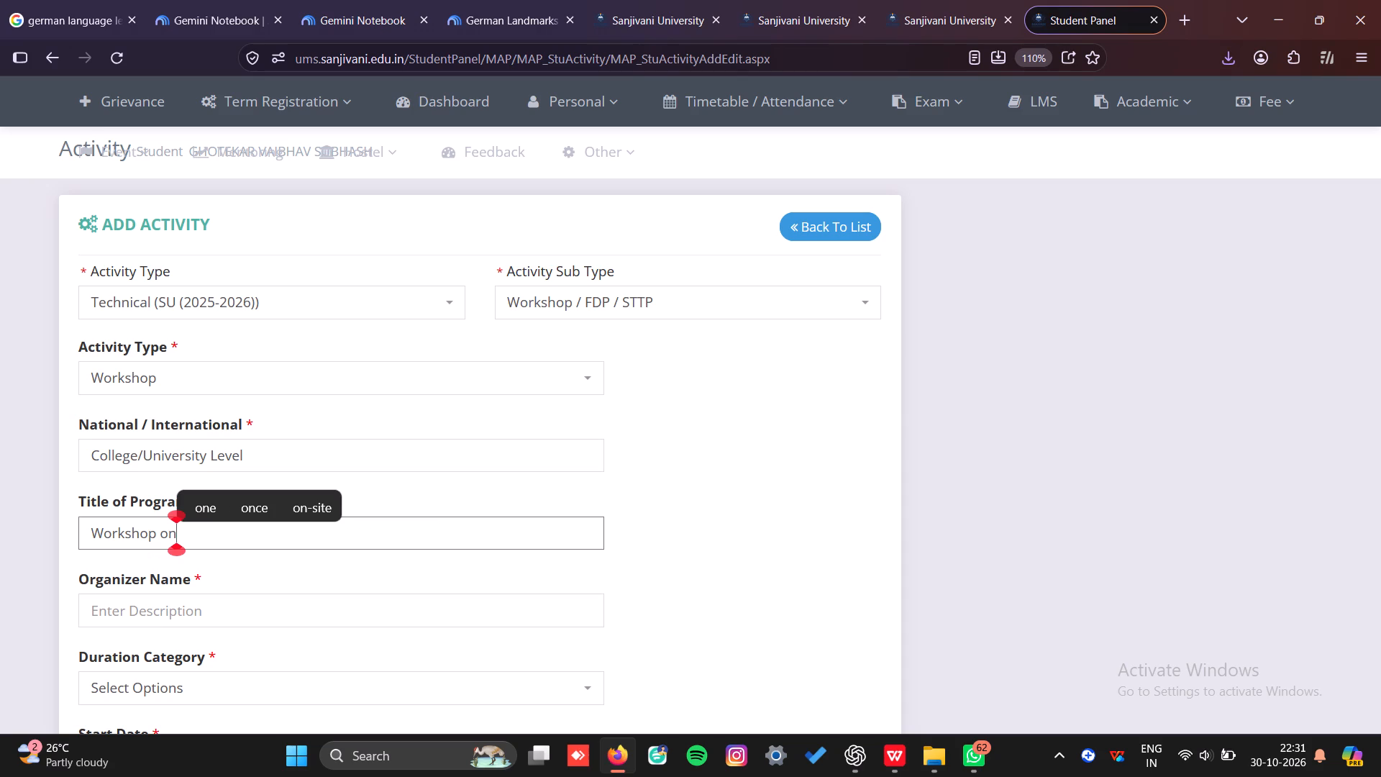
key("space")
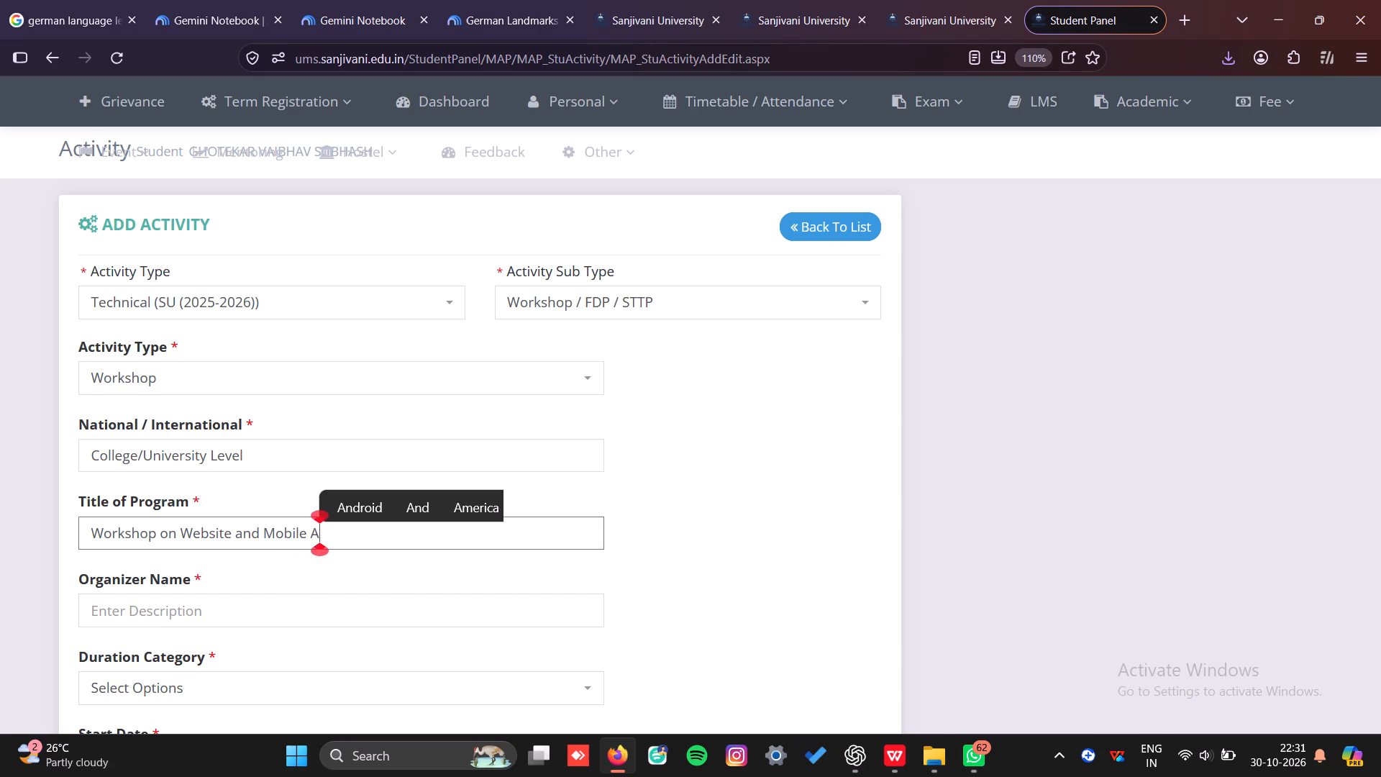
type("evelopment")
Enter School of Pharmaceutical Sciences, Sanjivani University as the organizer name, with Sciences capitalised.
left_click(246, 628)
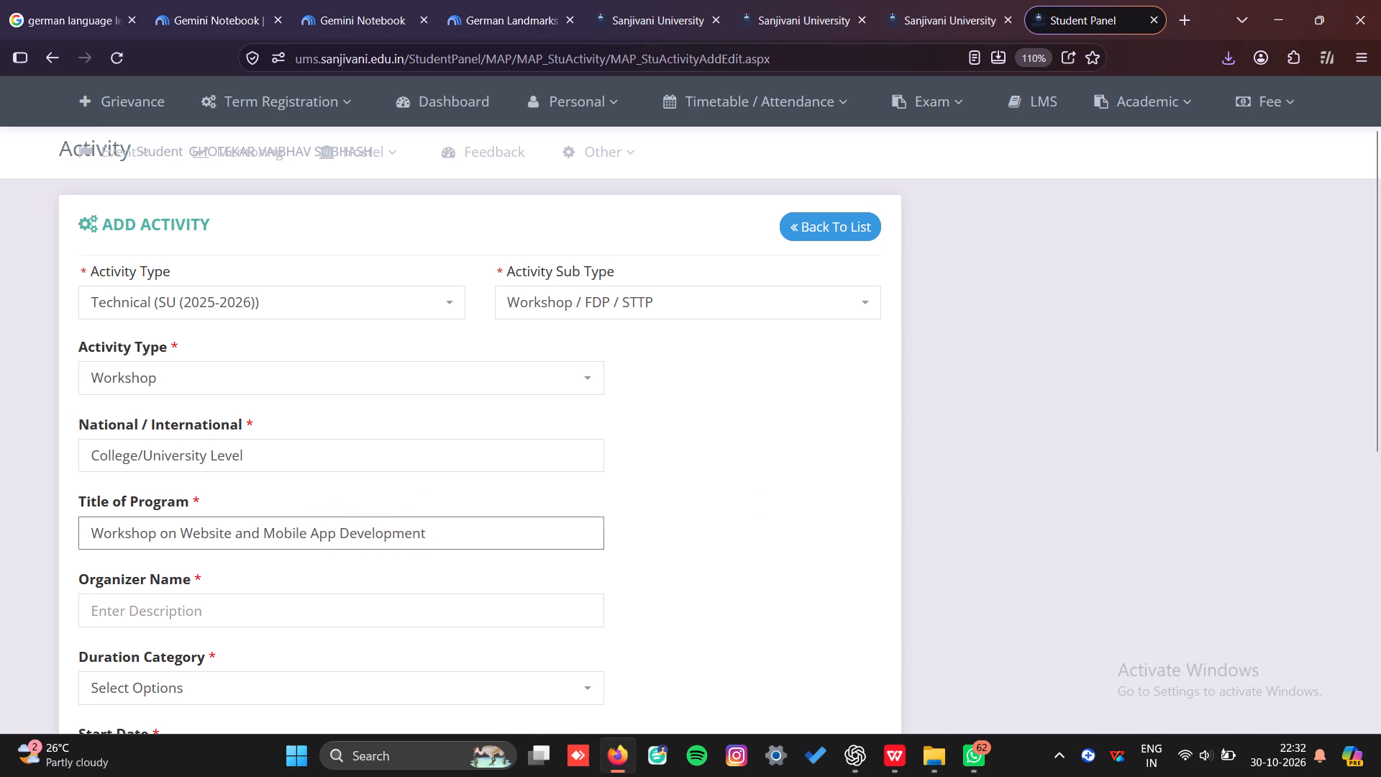
left_click(260, 614)
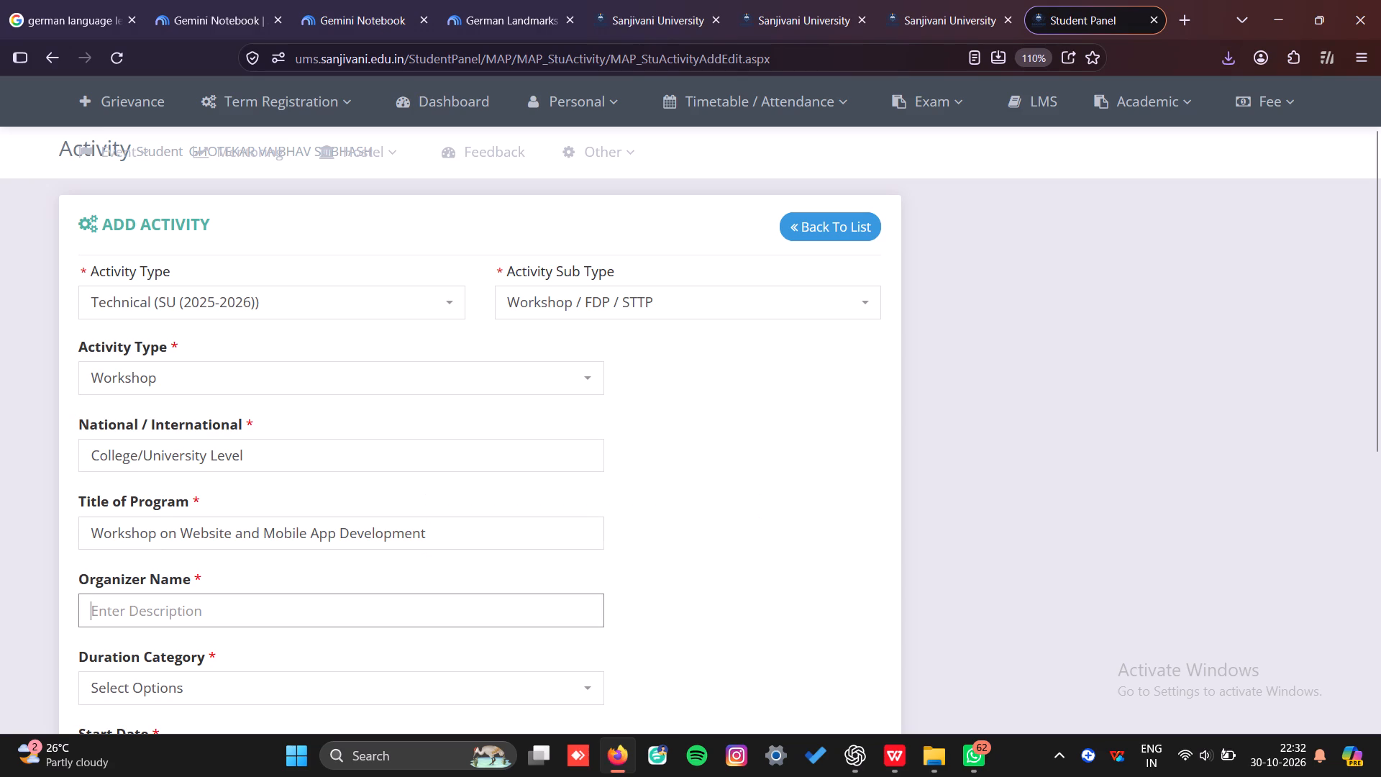
type("sc")
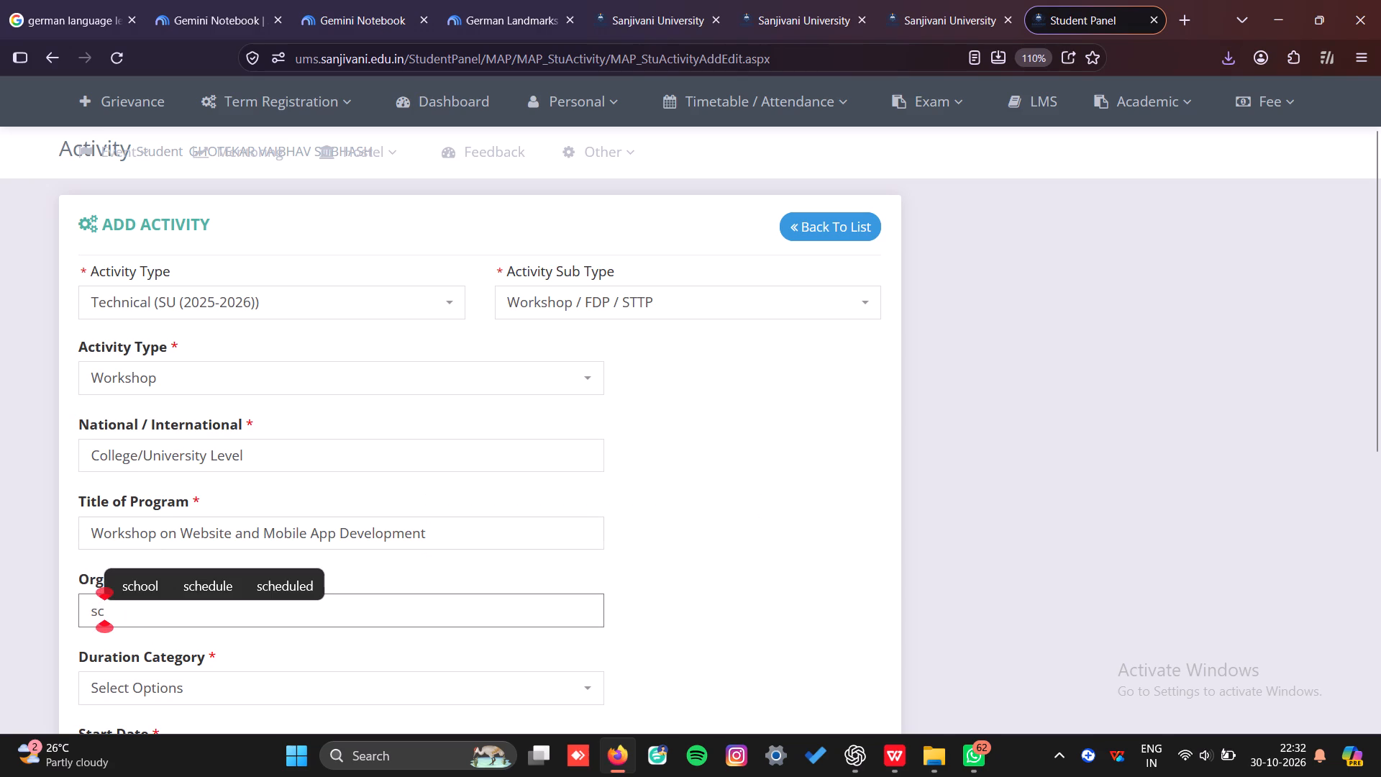
key("BackSpace")
key("BackSpace")
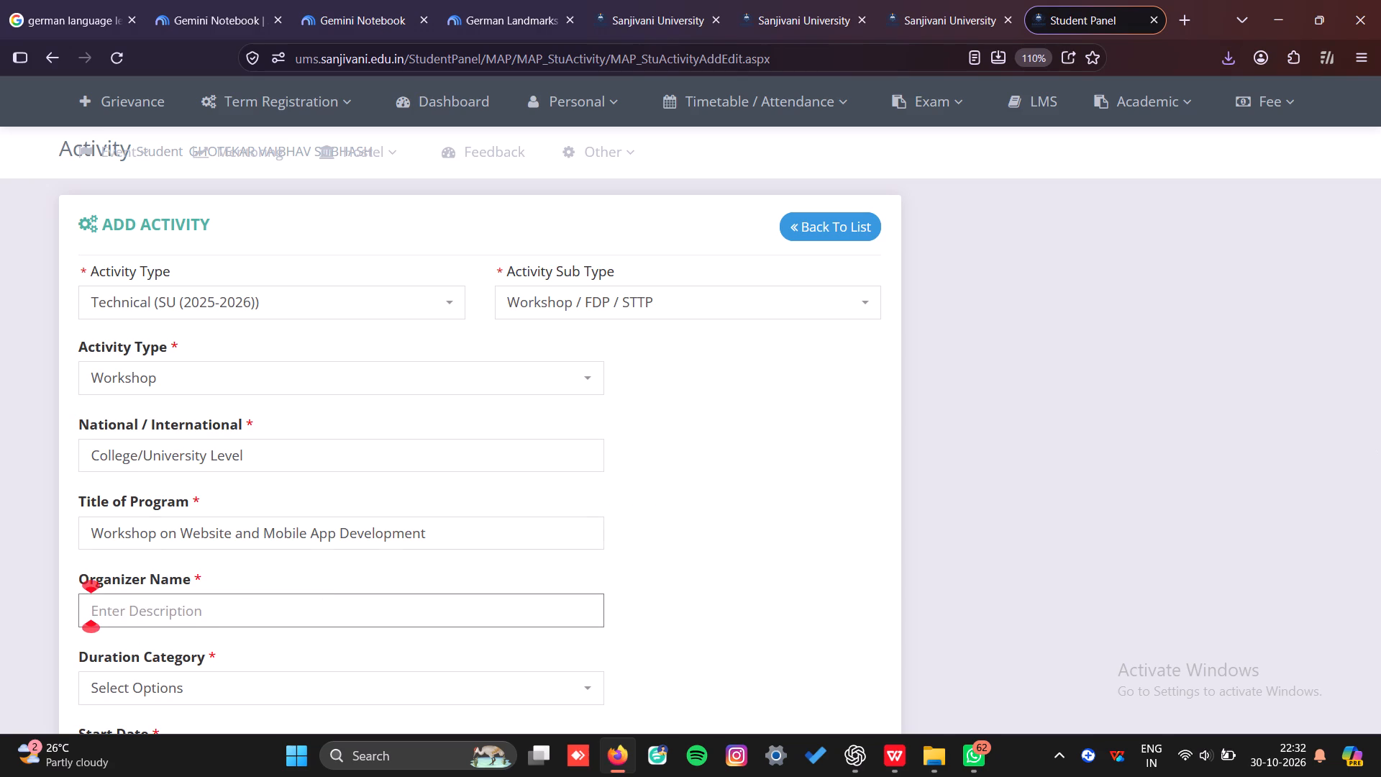
type("hool of")
key("space")
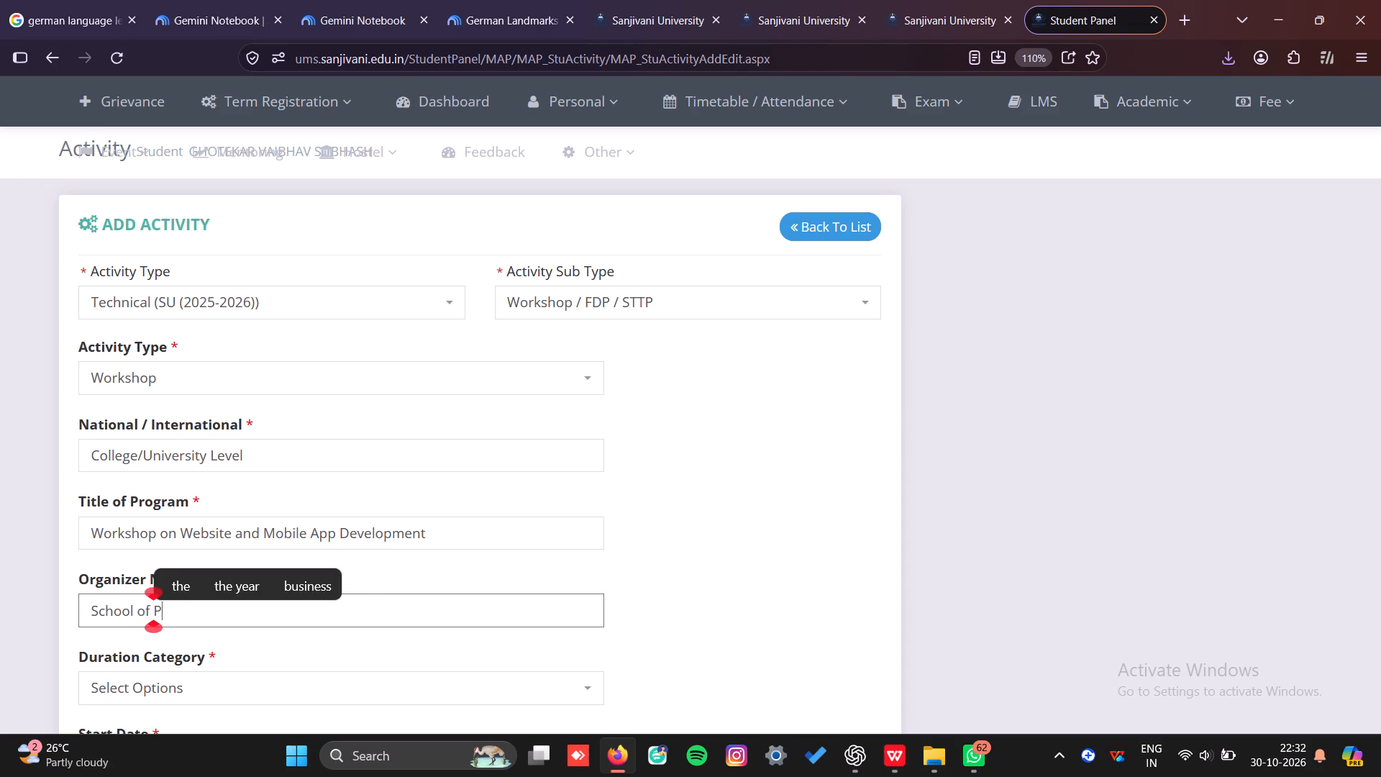
type("harmaceutical sciences")
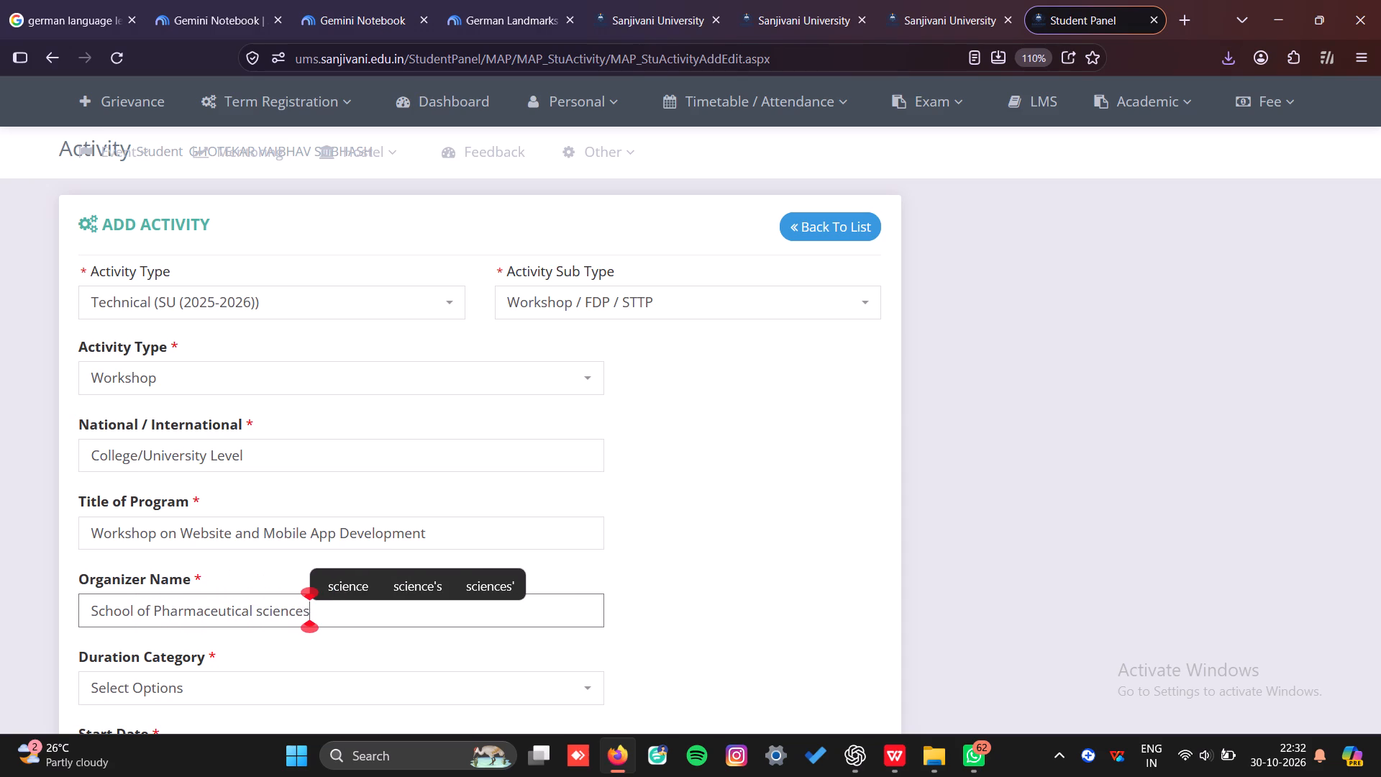
type(",")
key("space")
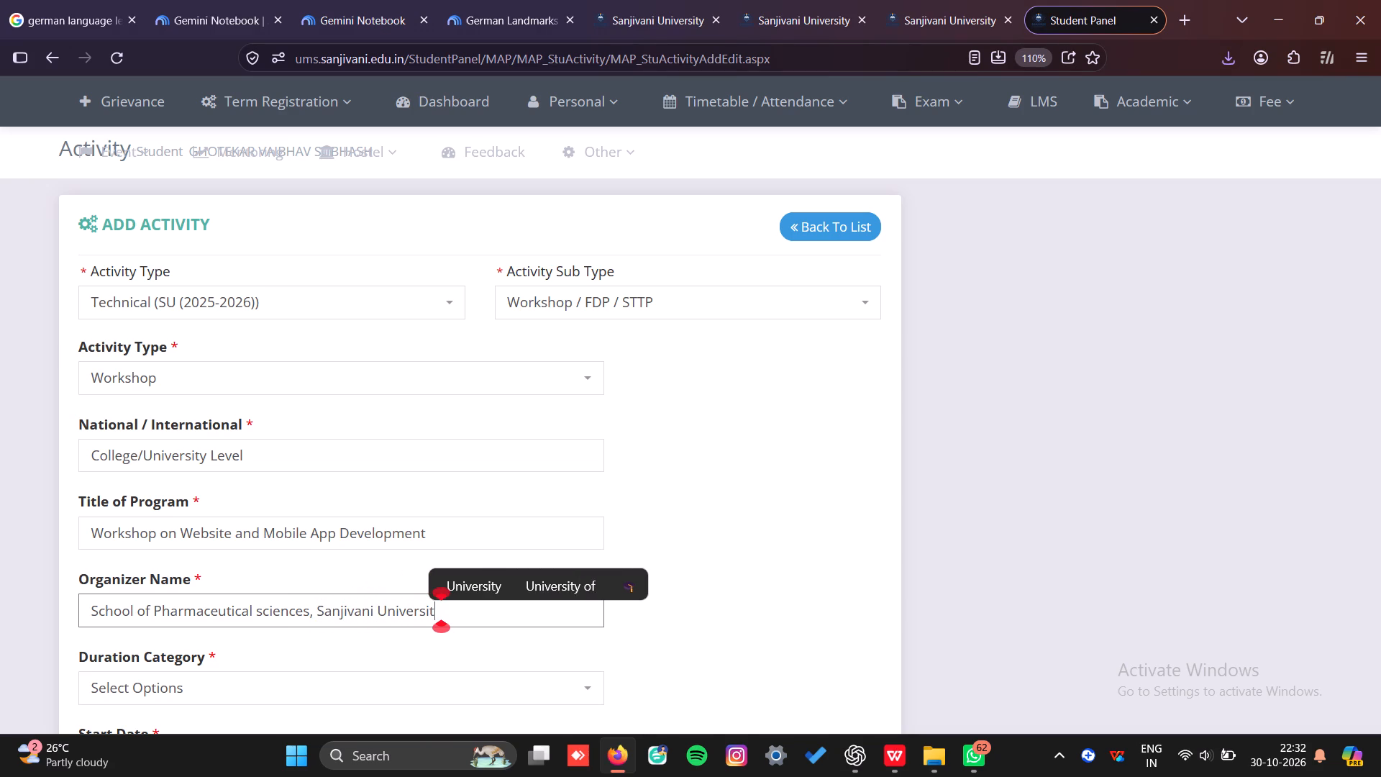
key("Left")
key("Left")
key("Left")
key("Left")
key("Left")
key("Left")
key("Left")
key("Left")
key("Left")
key("Left")
key("Left")
key("Left")
key("Left")
key("Left")
key("Left")
key("Left")
key("Left")
key("Left")
key("Left")
key("Left")
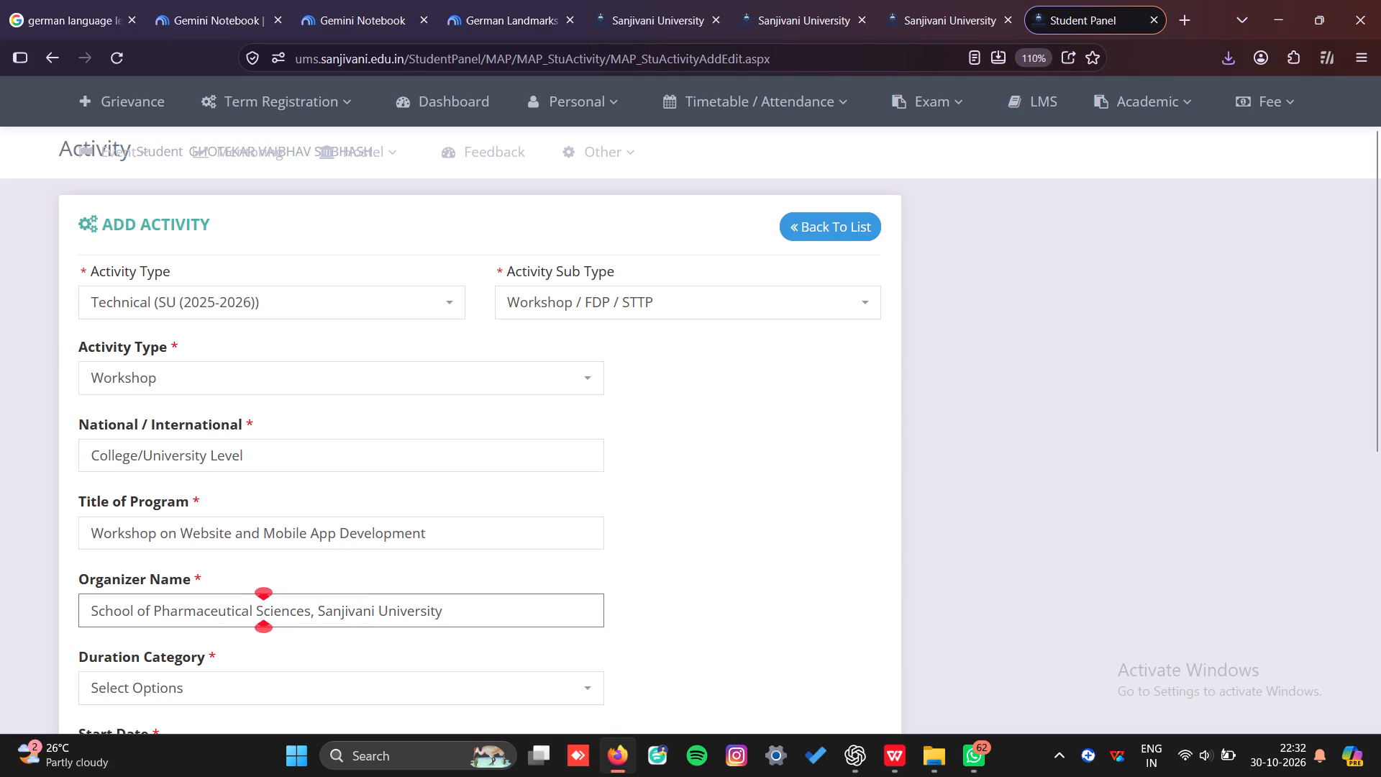
Set the duration category to One full day workshop (minimum 4 hours/day).
scroll(217, 673, "down", 3)
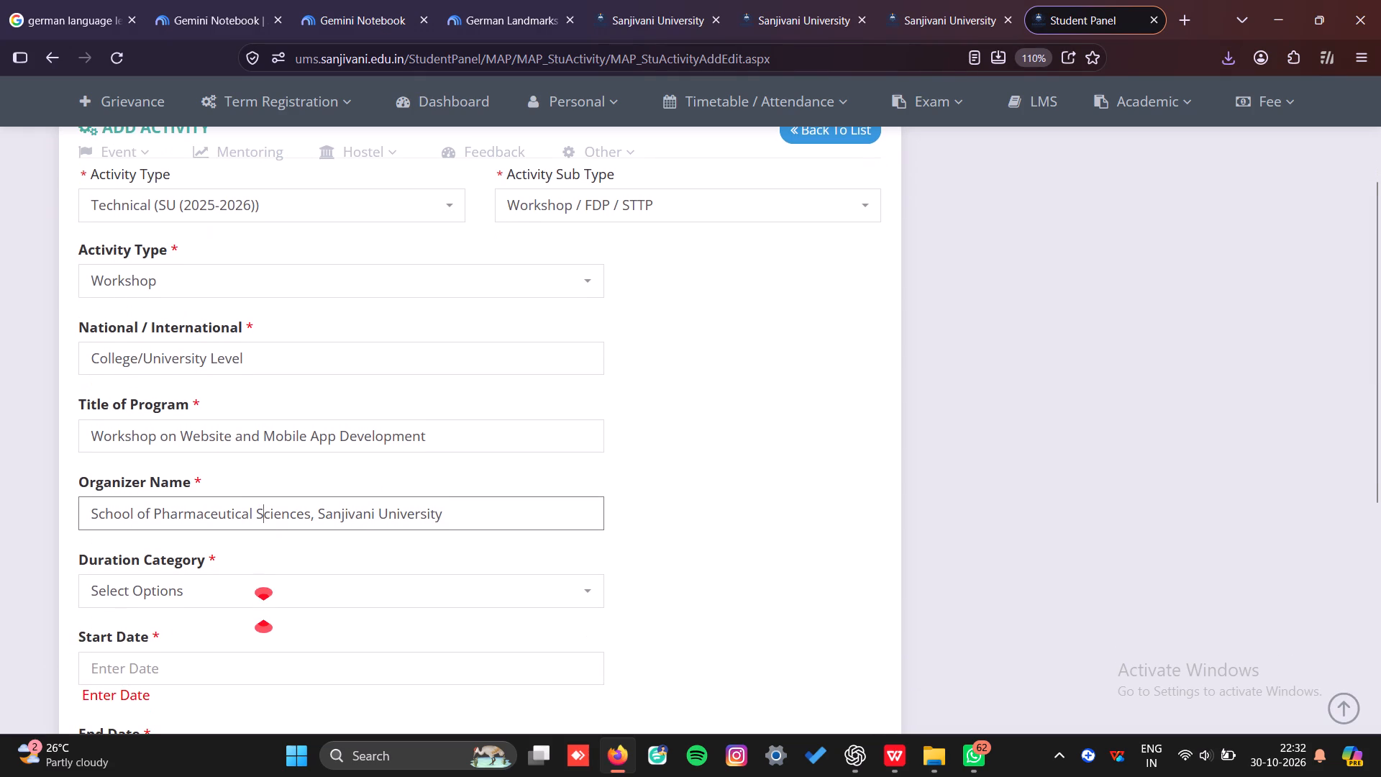
left_click(219, 592)
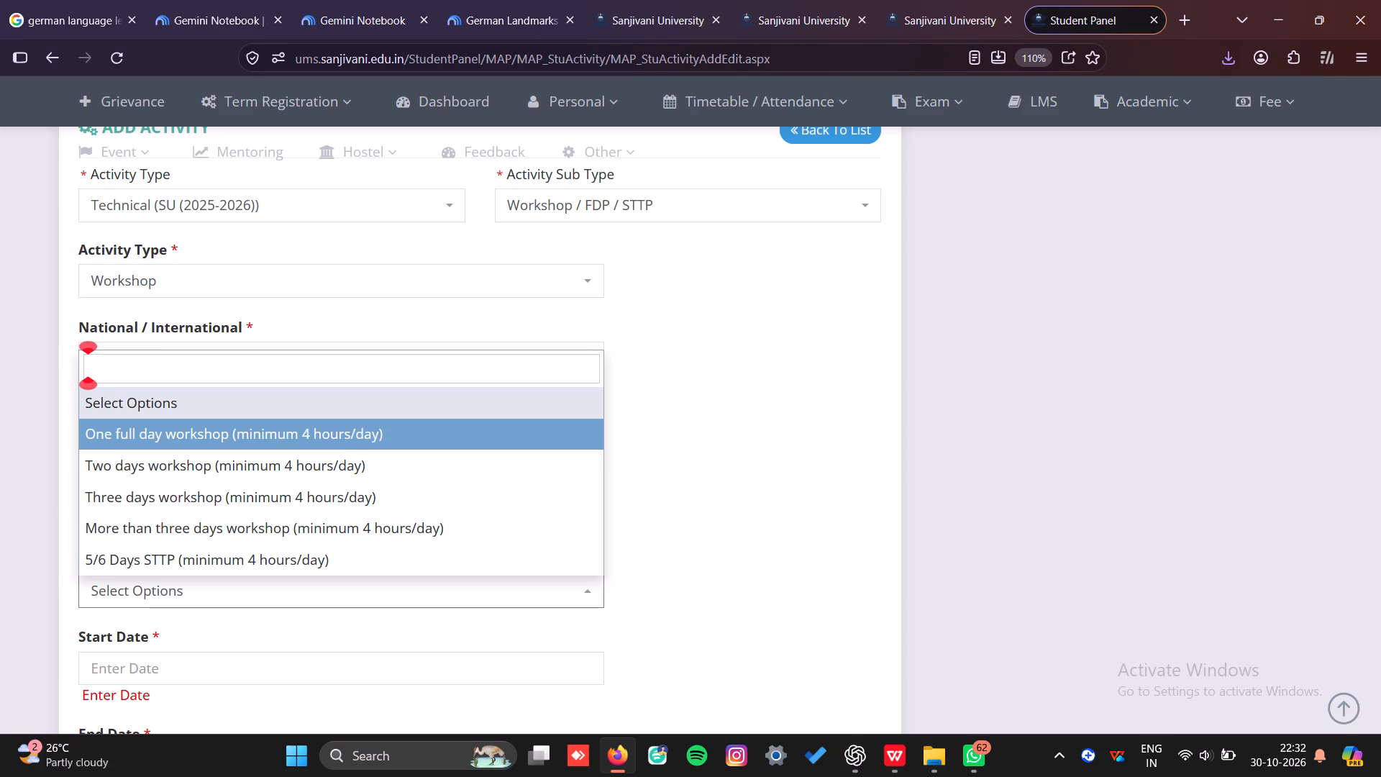
left_click(292, 430)
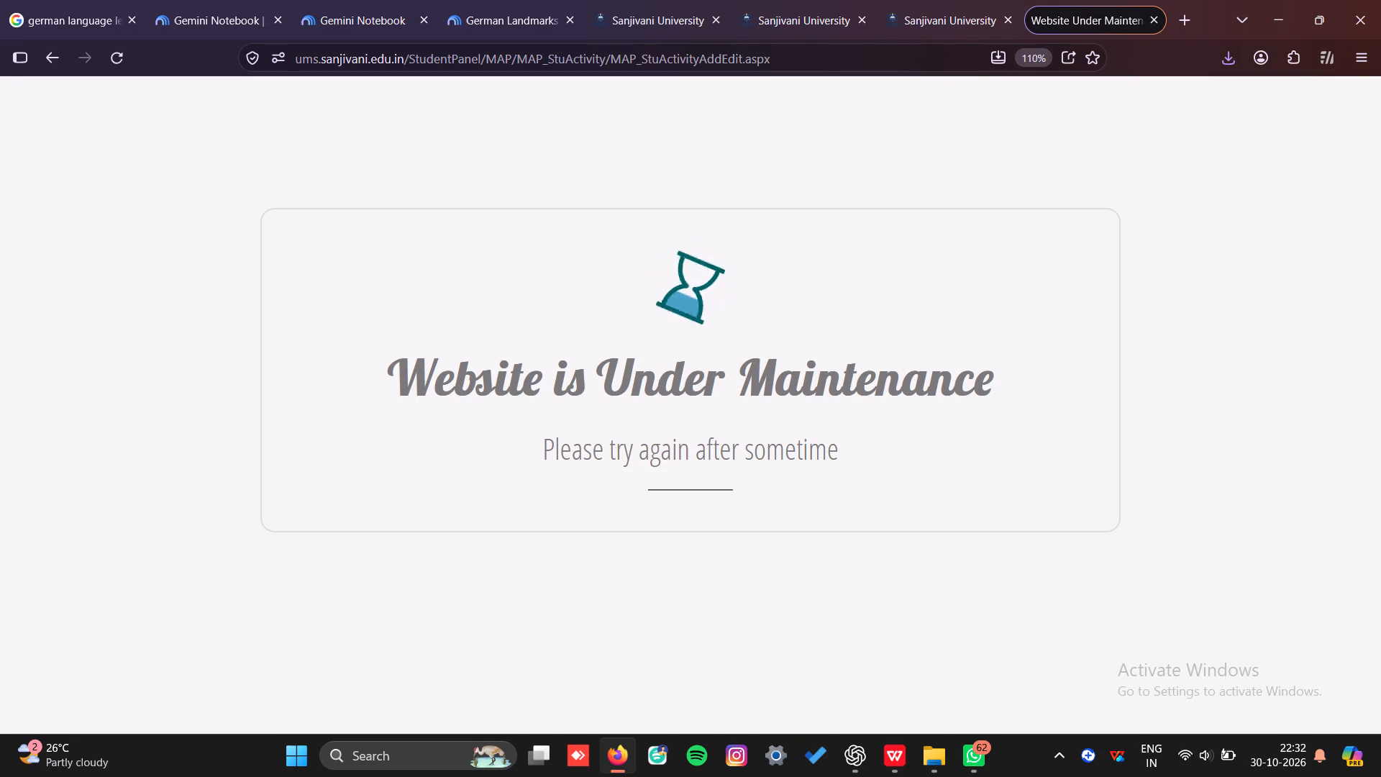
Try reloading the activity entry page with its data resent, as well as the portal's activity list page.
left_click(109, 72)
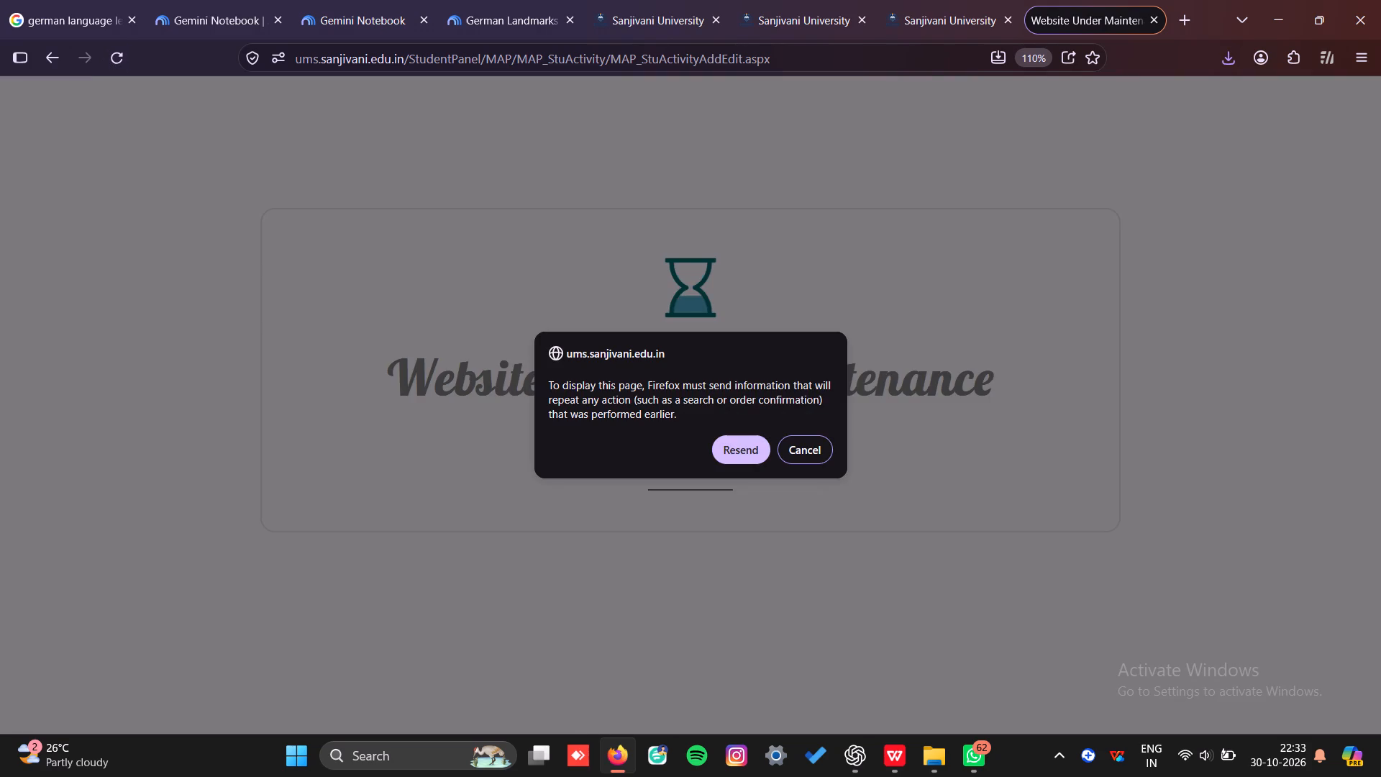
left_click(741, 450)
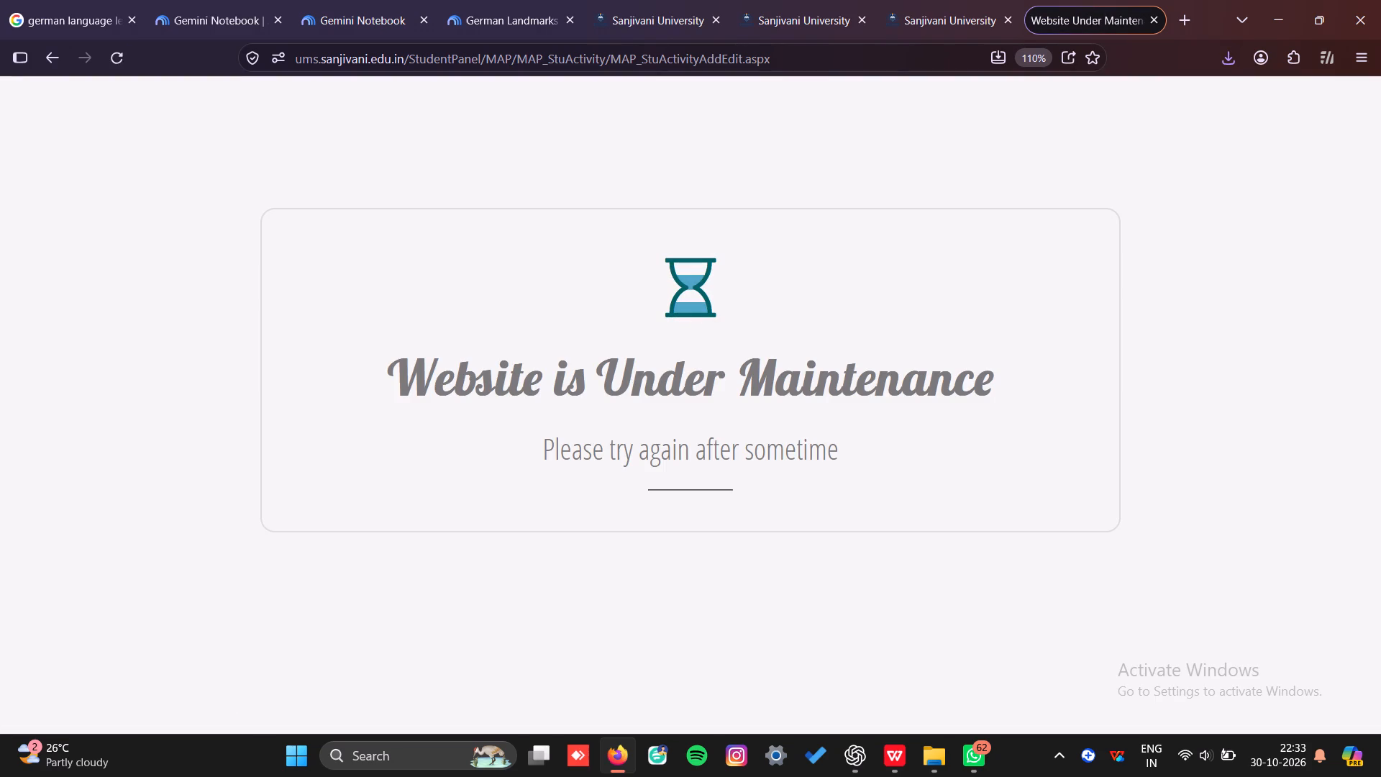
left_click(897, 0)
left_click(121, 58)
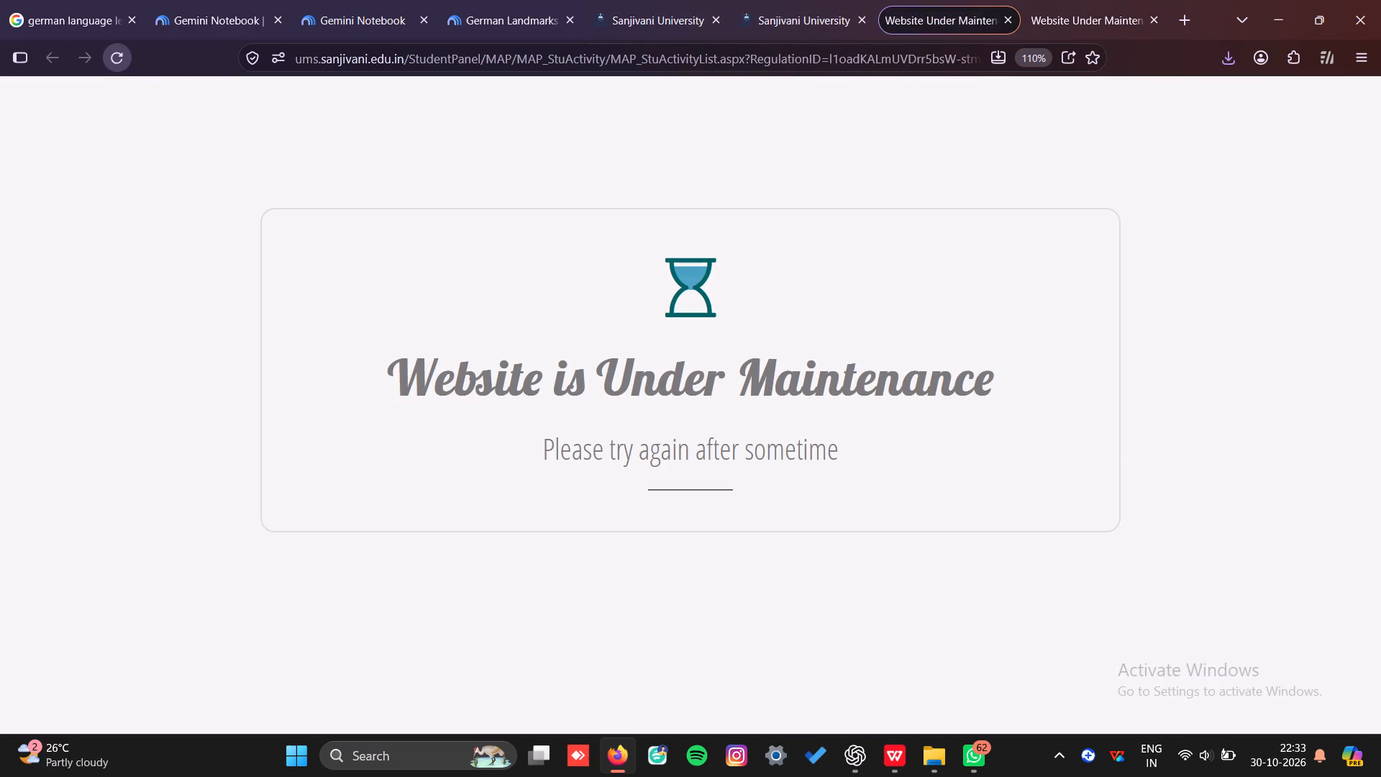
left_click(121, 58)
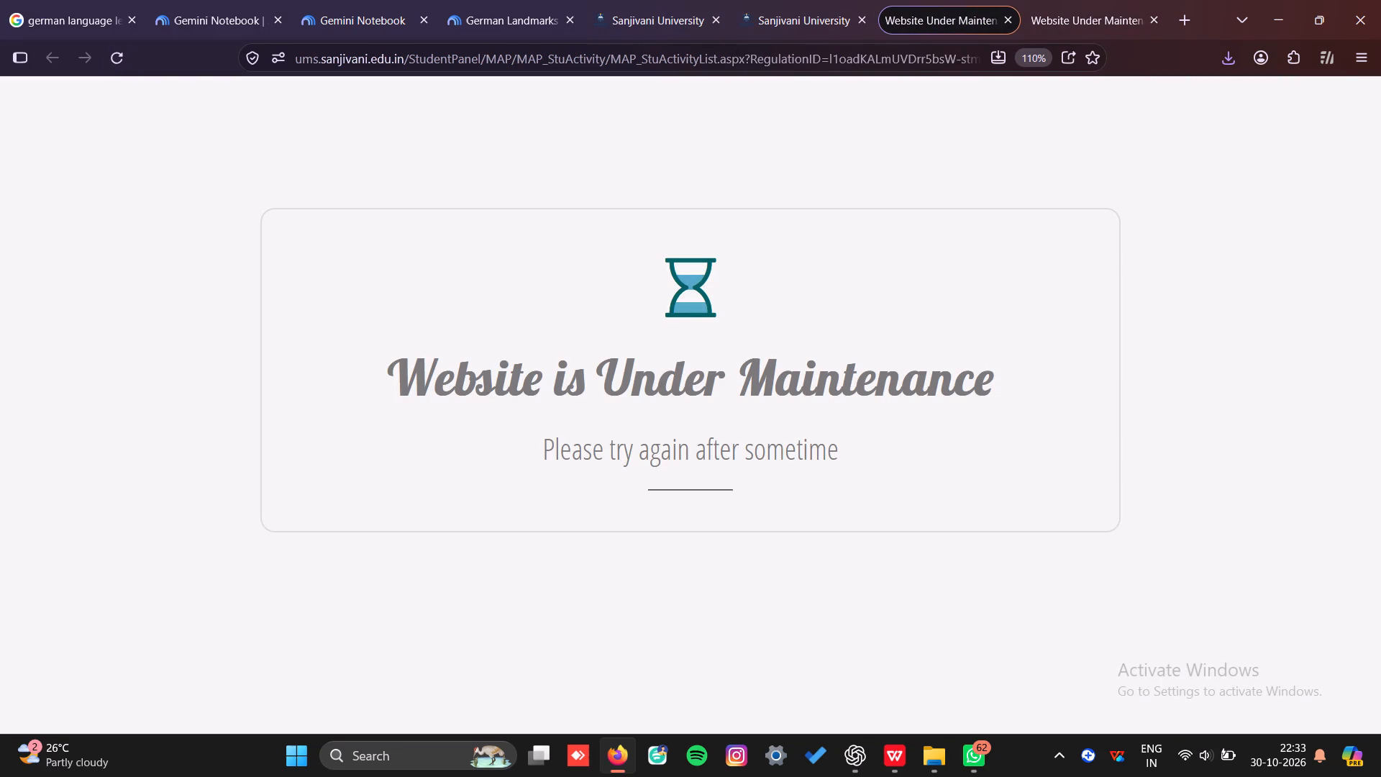
Close the two portal pages showing the maintenance notice.
left_click(1155, 18)
left_click(1147, 22)
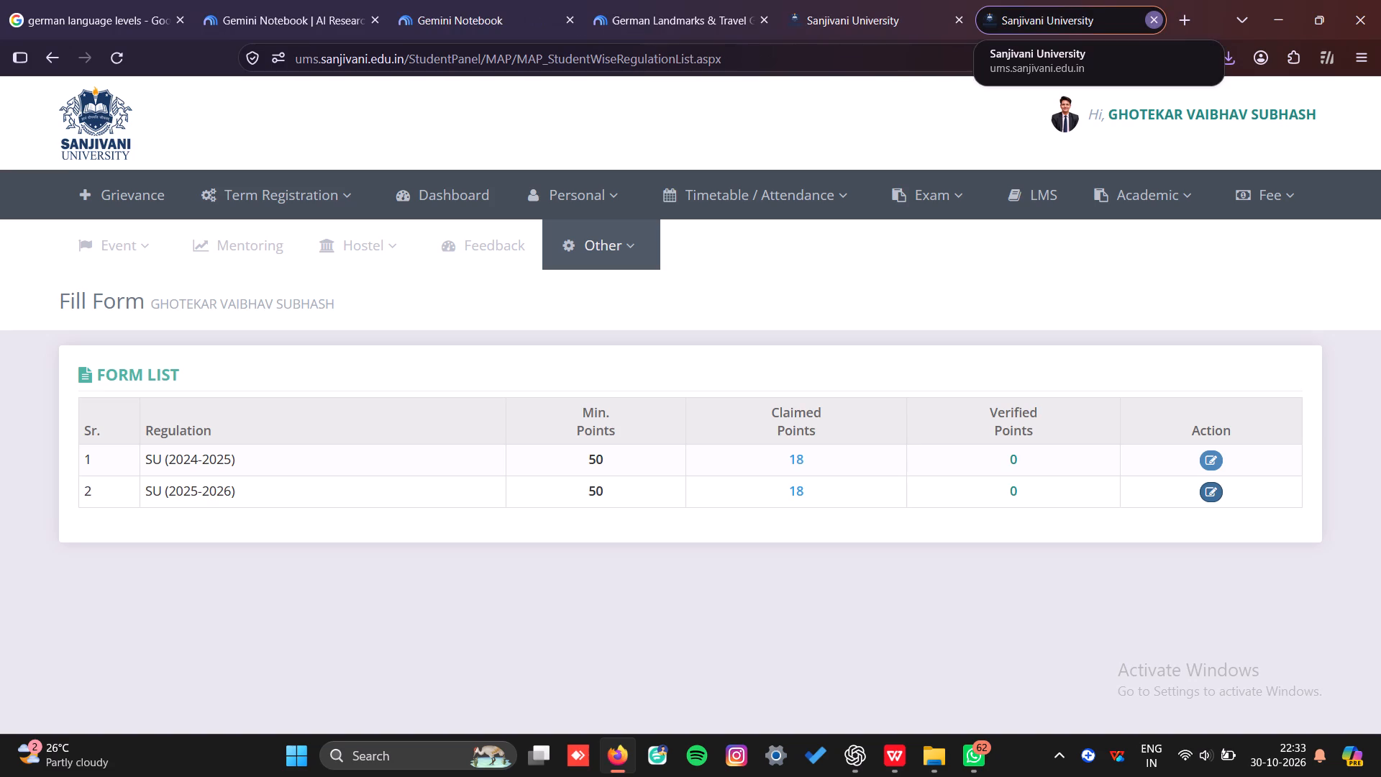
Search the web for linkedin learning in a new browser tab and open the LinkedIn Learning site.
left_click(1198, 24)
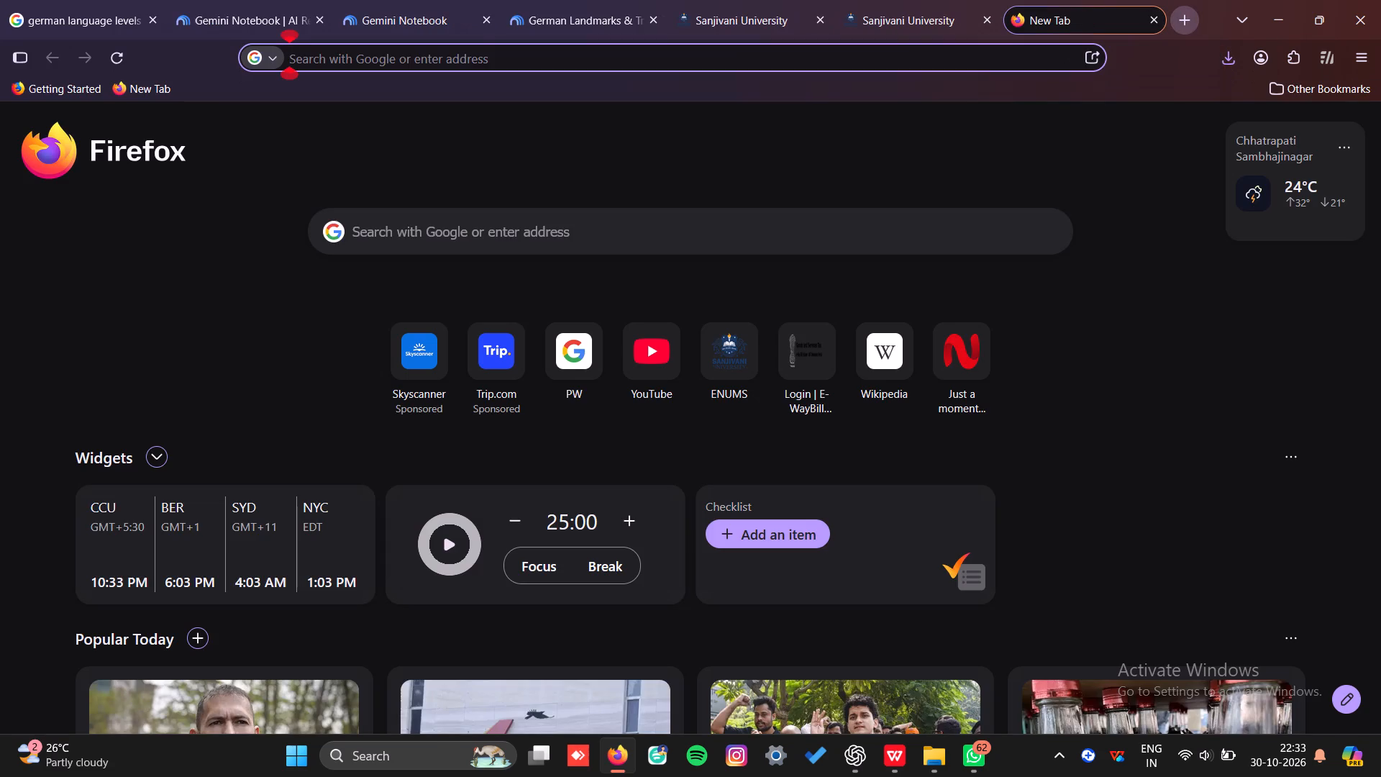
type("lin")
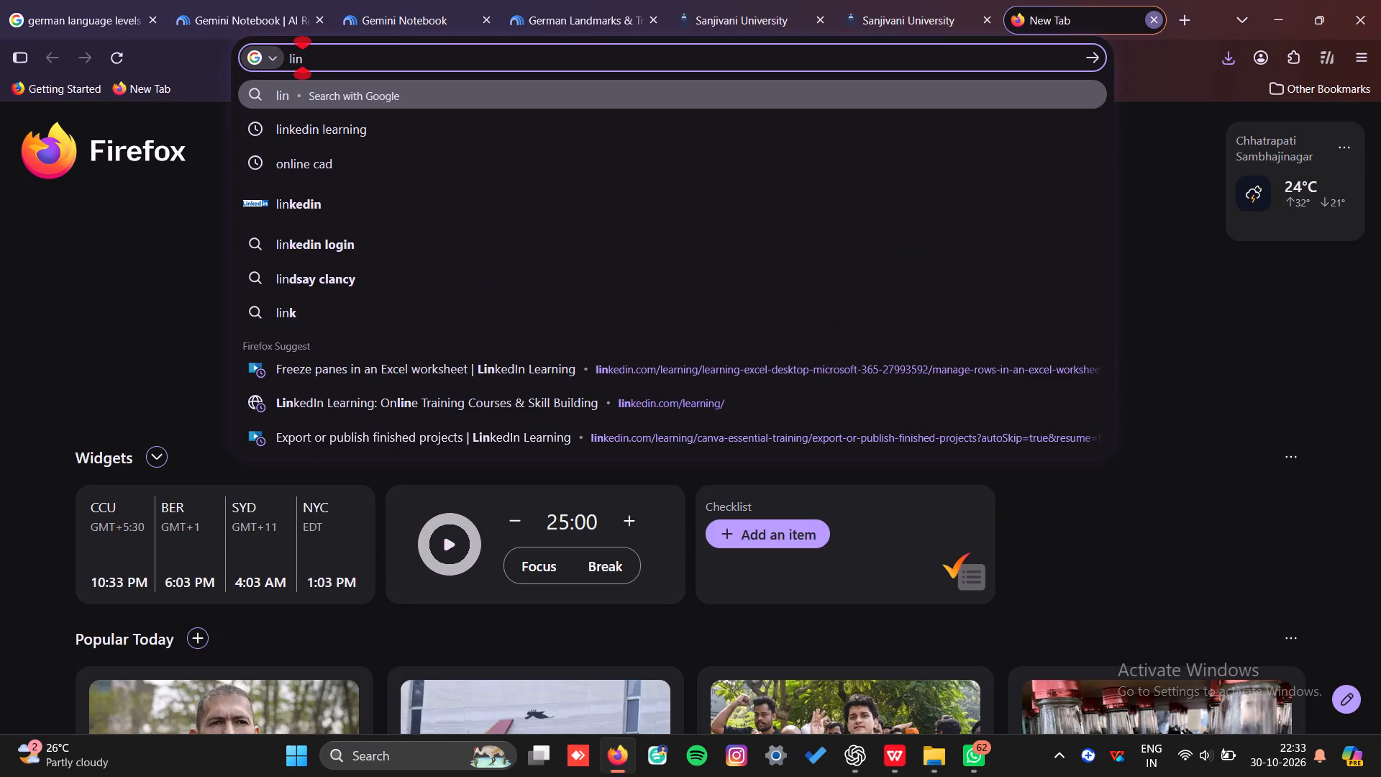
left_click(930, 141)
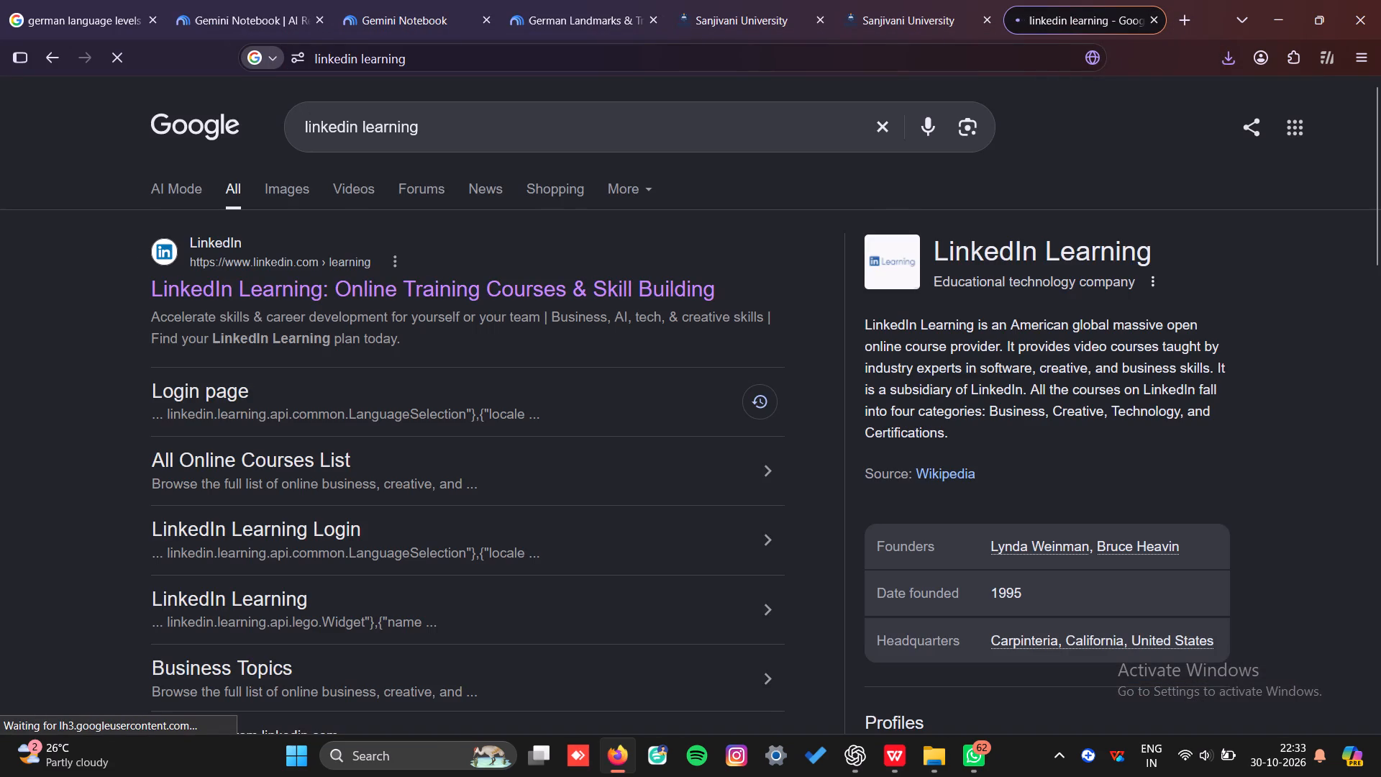
left_click(664, 278)
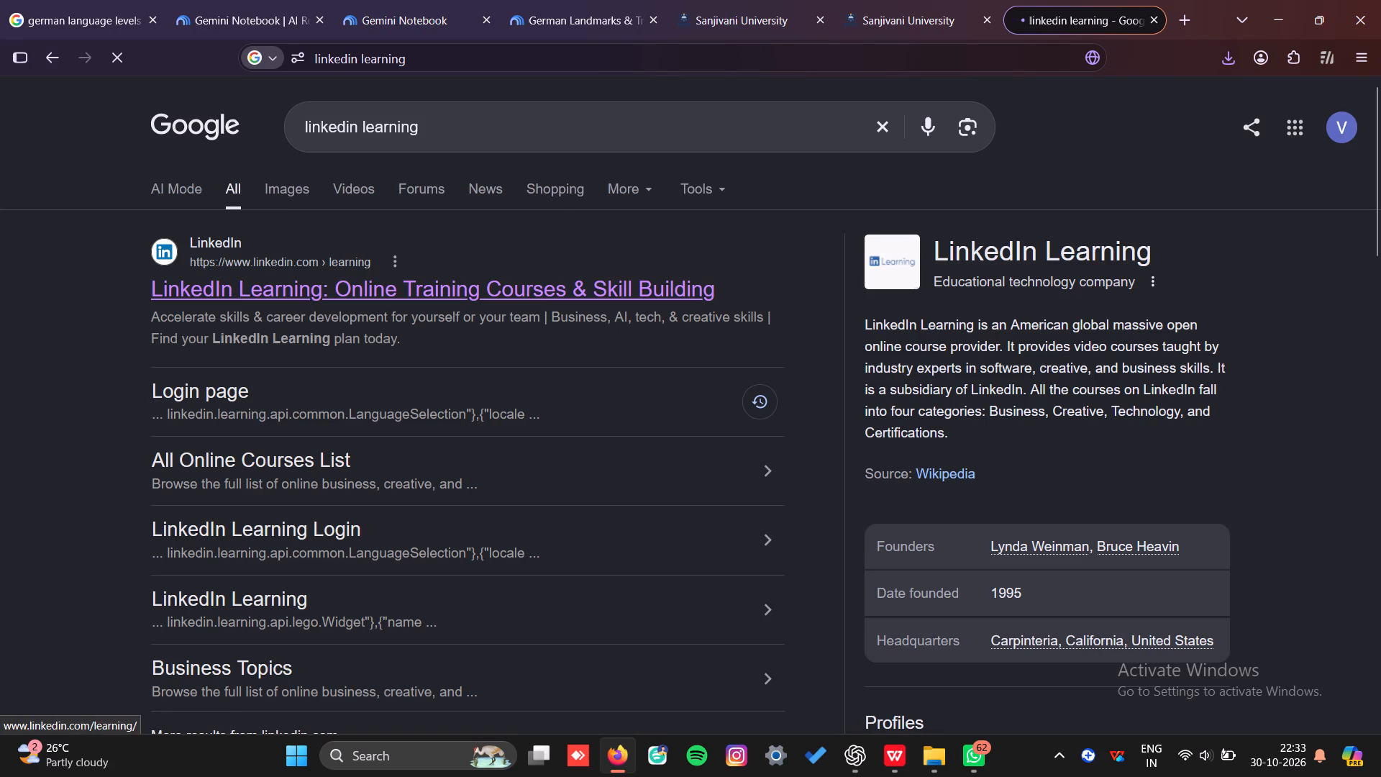
Switch to WhatsApp.
left_click(975, 745)
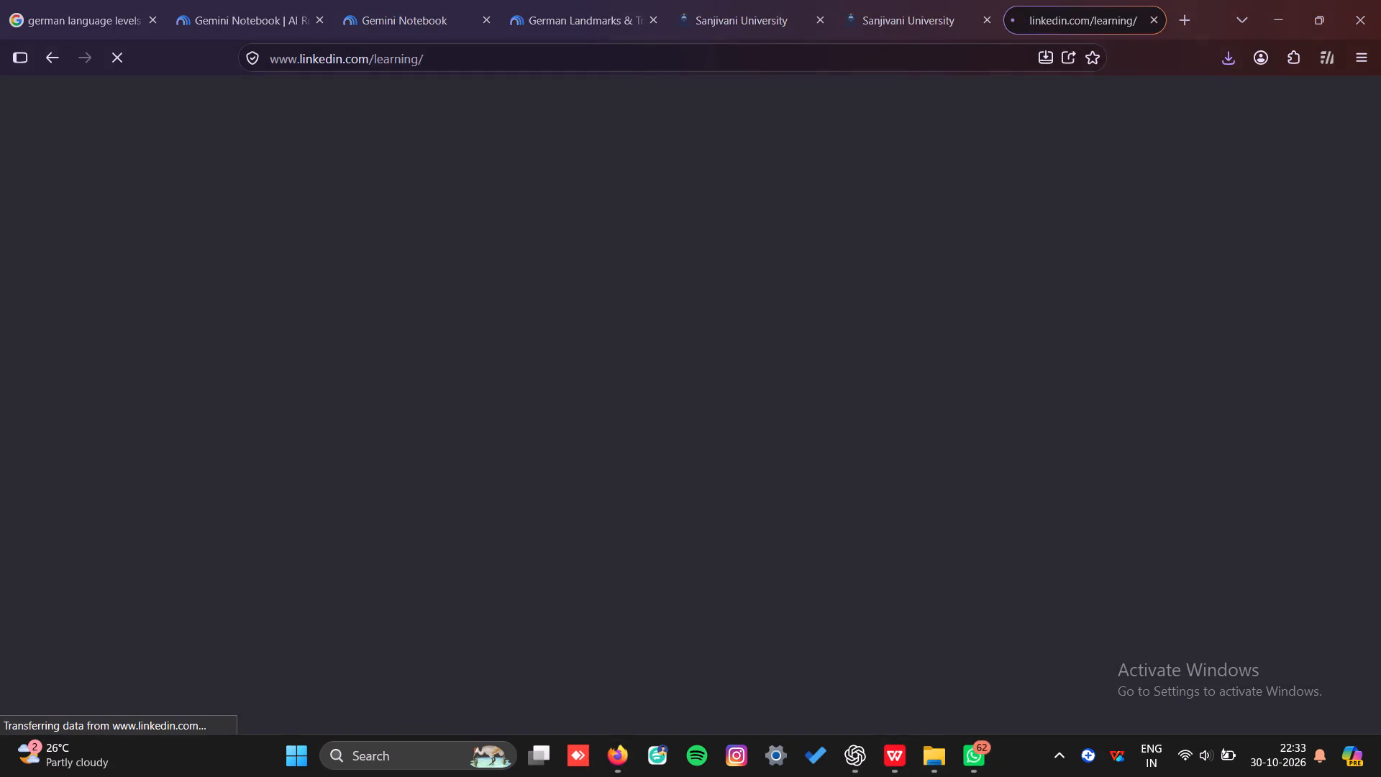